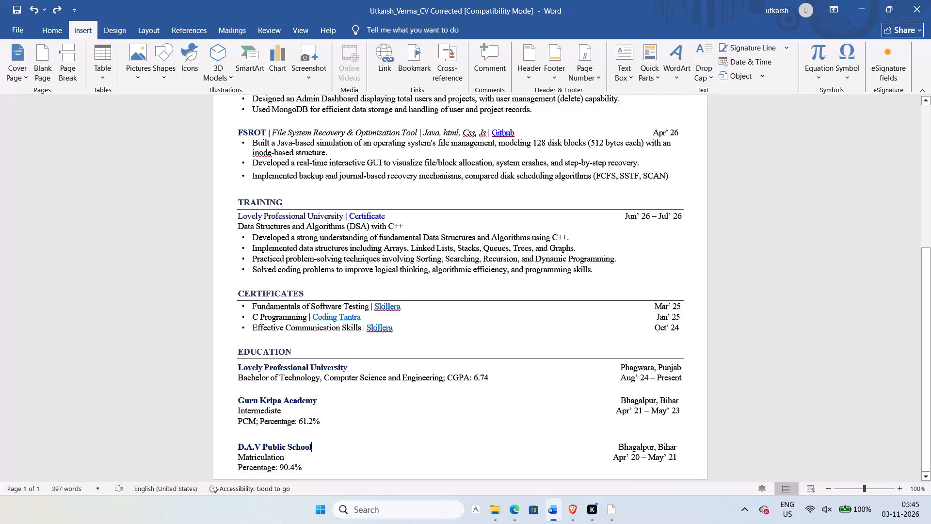
Look over the one-page CV and save the document under its existing file name.
ctrl+scroll(374, 232, up, 7)
scroll(374, 232, up, 2)
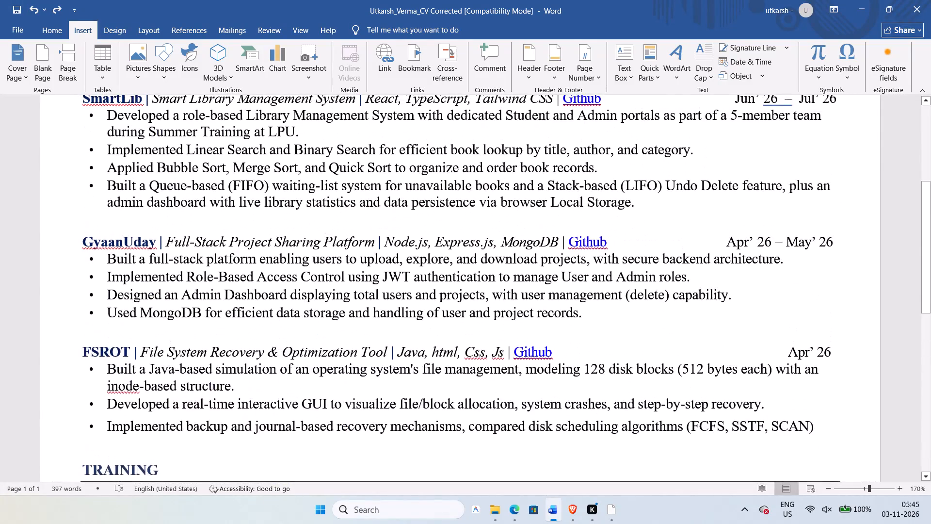
scroll(518, 368, down, 8)
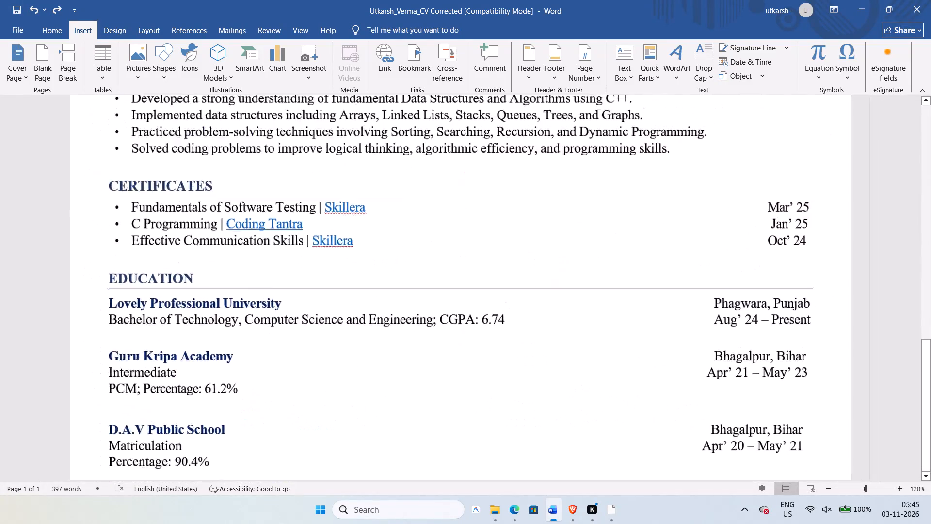
scroll(518, 368, down, 7)
key(ctrl+s)
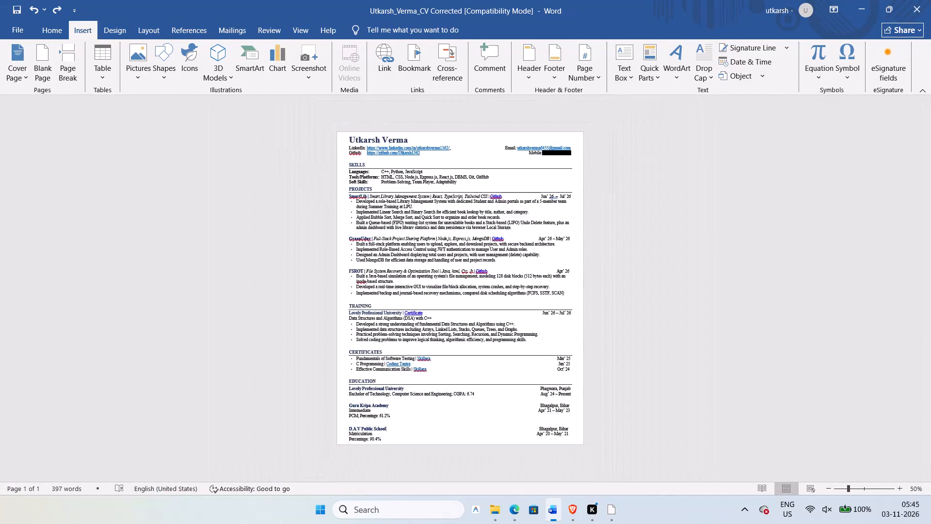
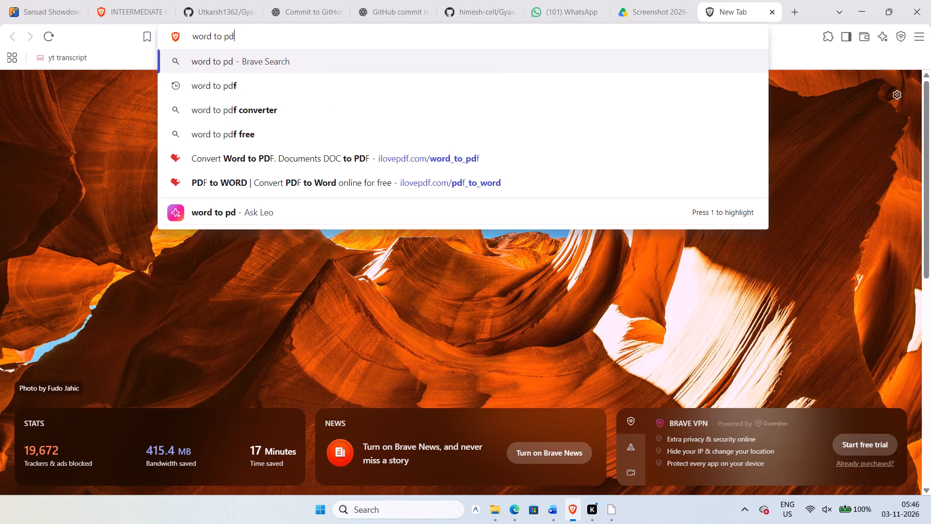
Search the web for "word to pdf" to find an online converter for the CV document.
key(f)
key(Return)
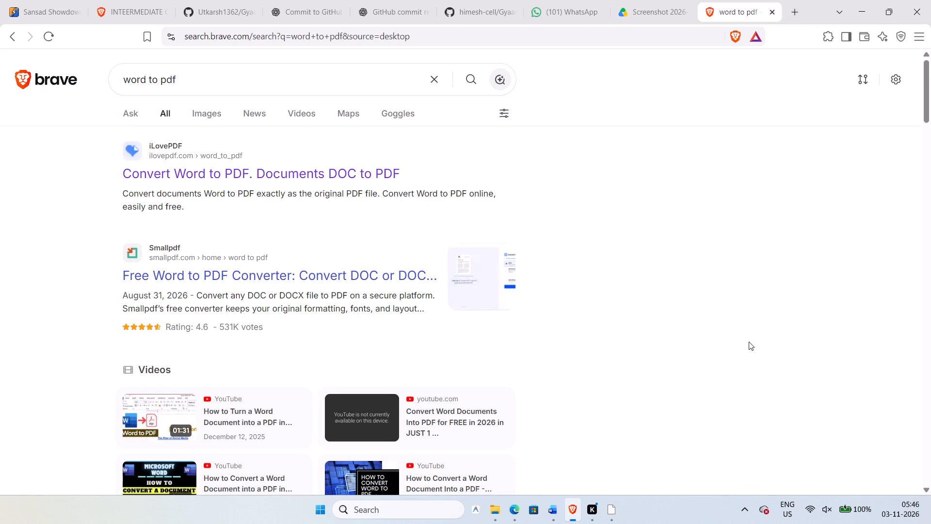
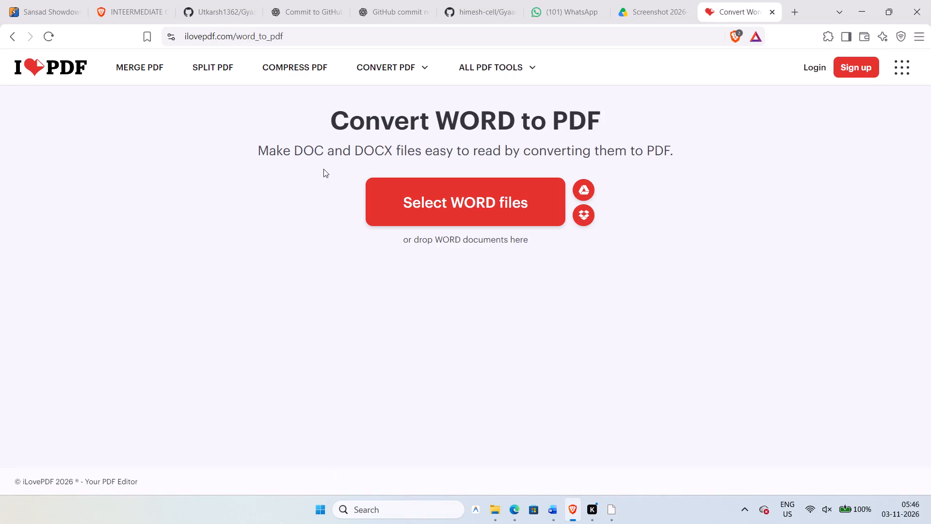
Upload the corrected CV Word document from the Downloads folder and convert it to PDF.
click(453, 208)
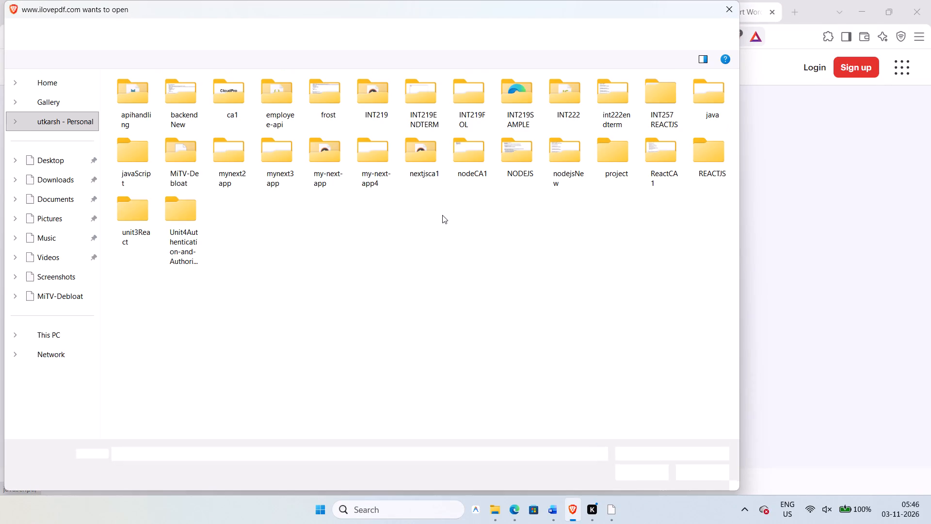
click(68, 177)
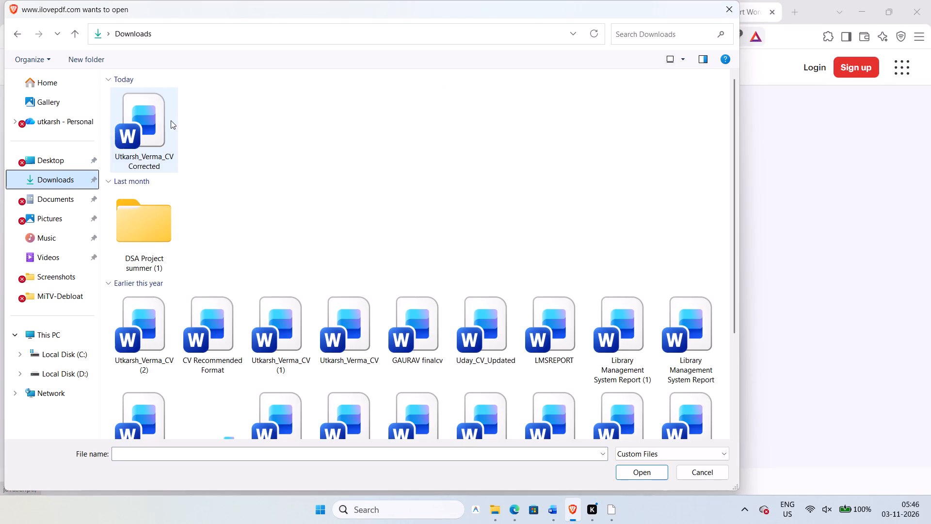
click(130, 152)
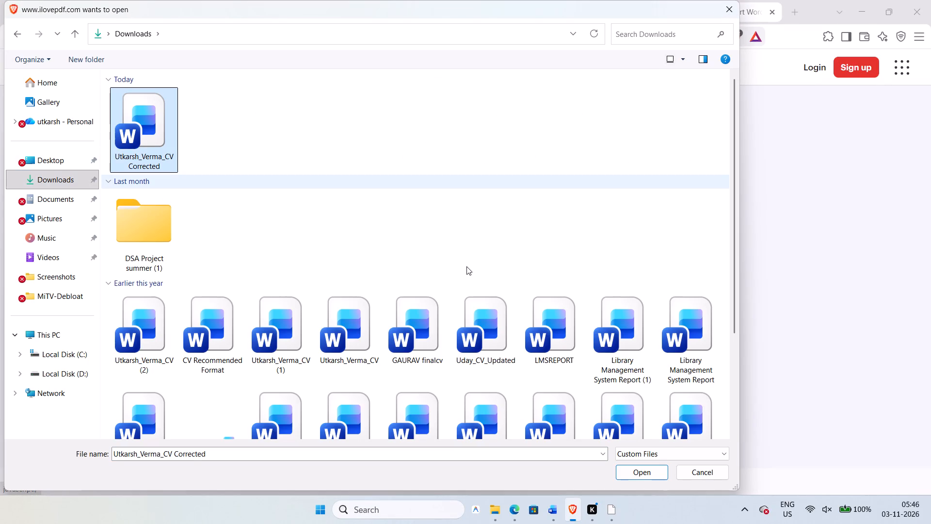
click(649, 470)
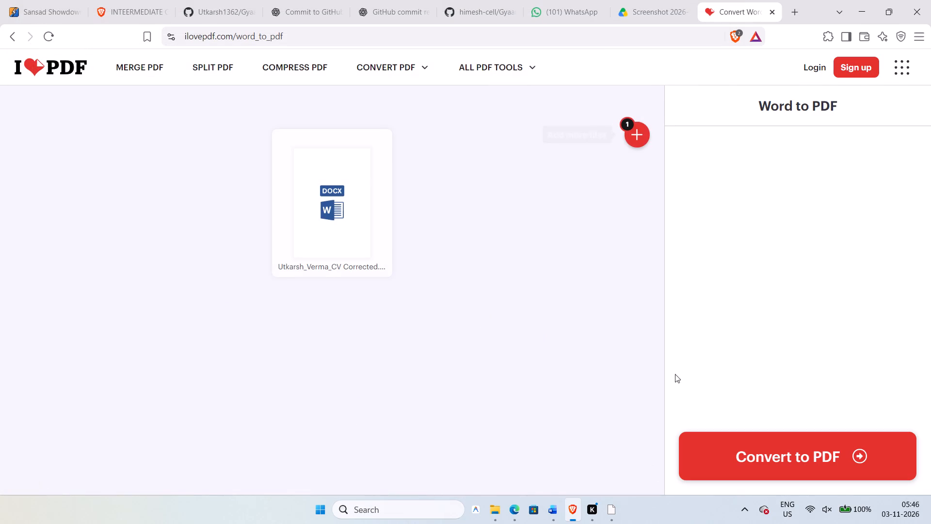
click(764, 439)
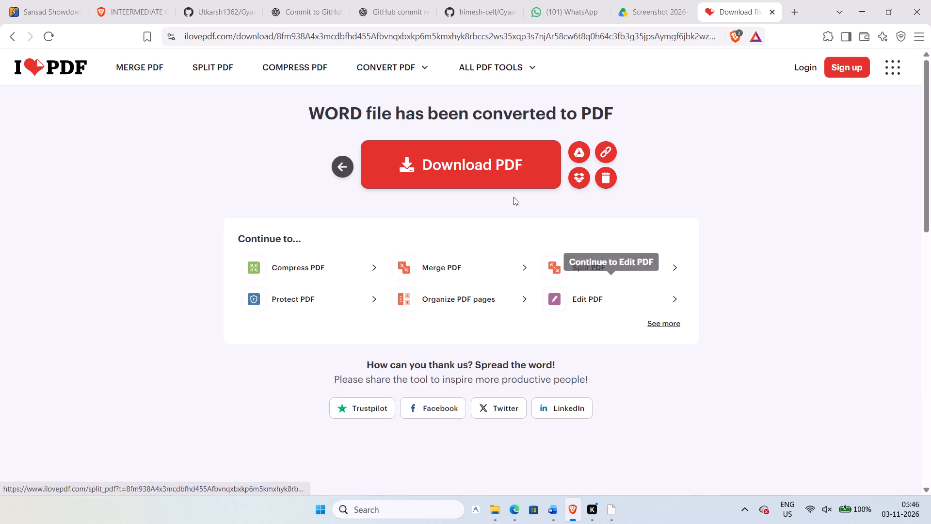
Download the converted PDF to the Desktop folder, adding 01 to the end of the suggested file name.
click(472, 165)
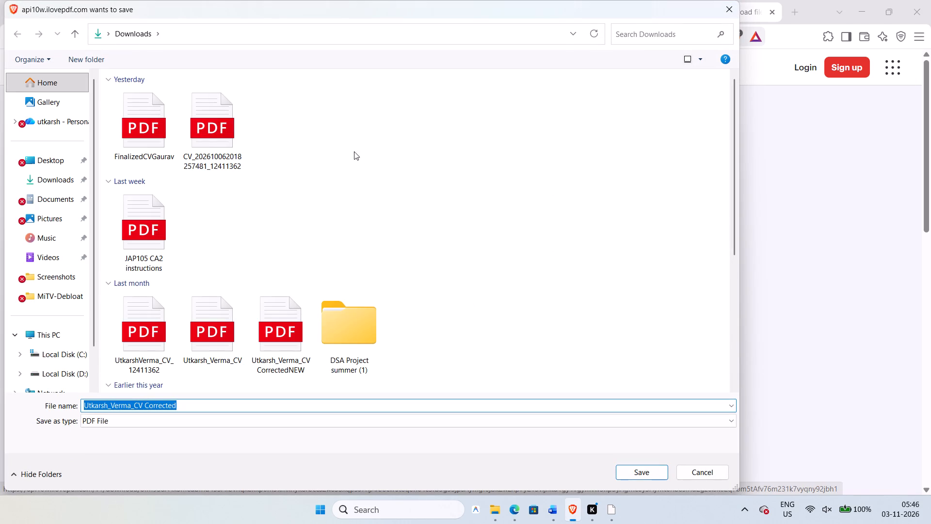
click(49, 162)
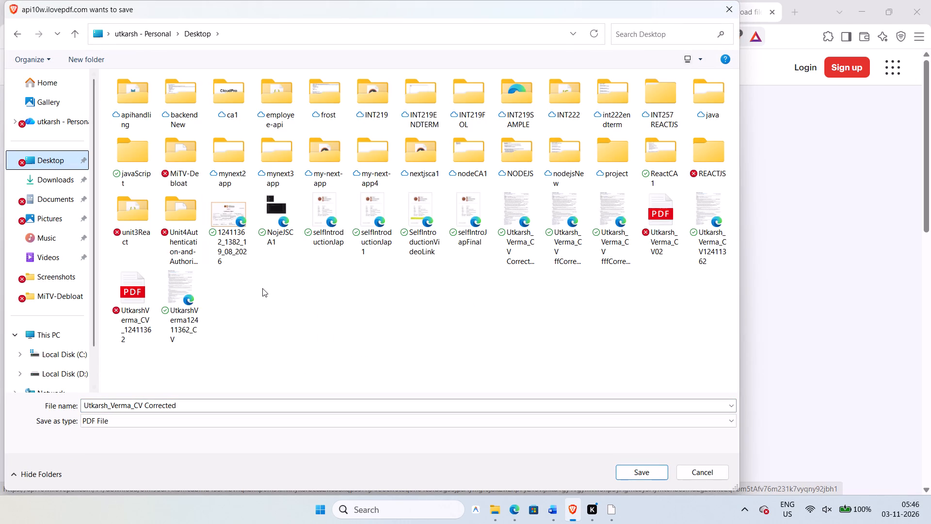
click(229, 410)
click(229, 410)
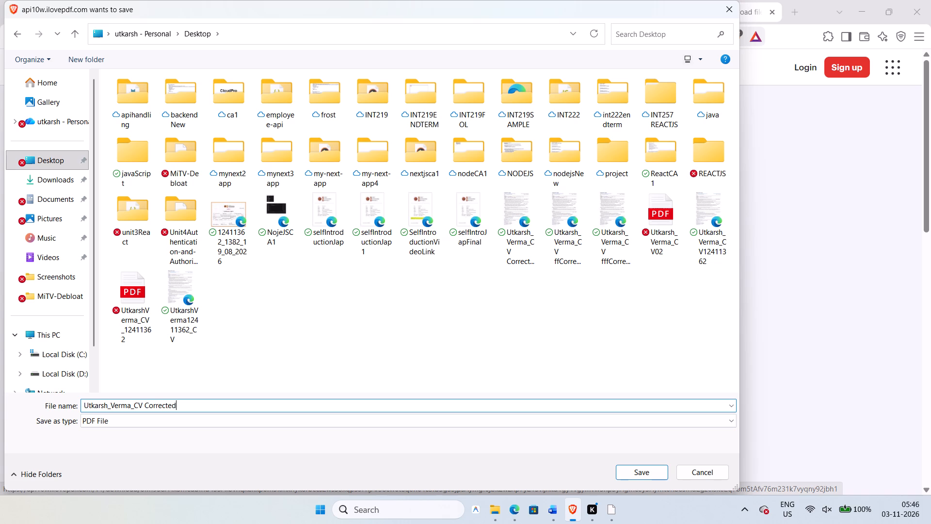
text(01)
key(Return)
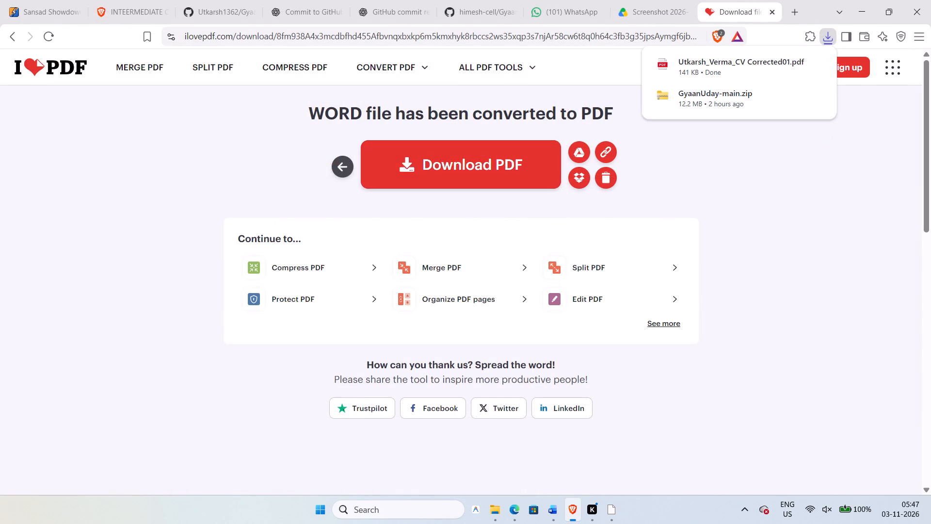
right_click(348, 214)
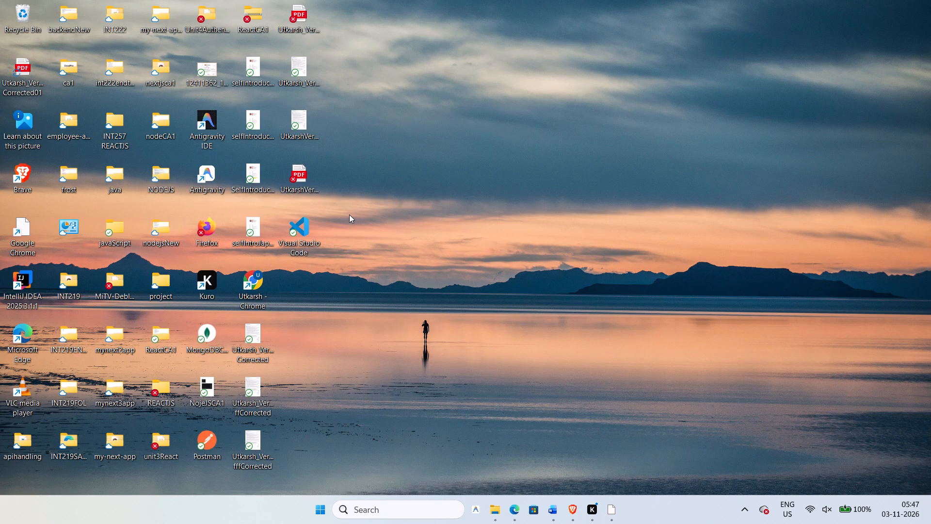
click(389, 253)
Undo the last deletion on the desktop.
right_click(389, 227)
click(424, 281)
right_click(410, 196)
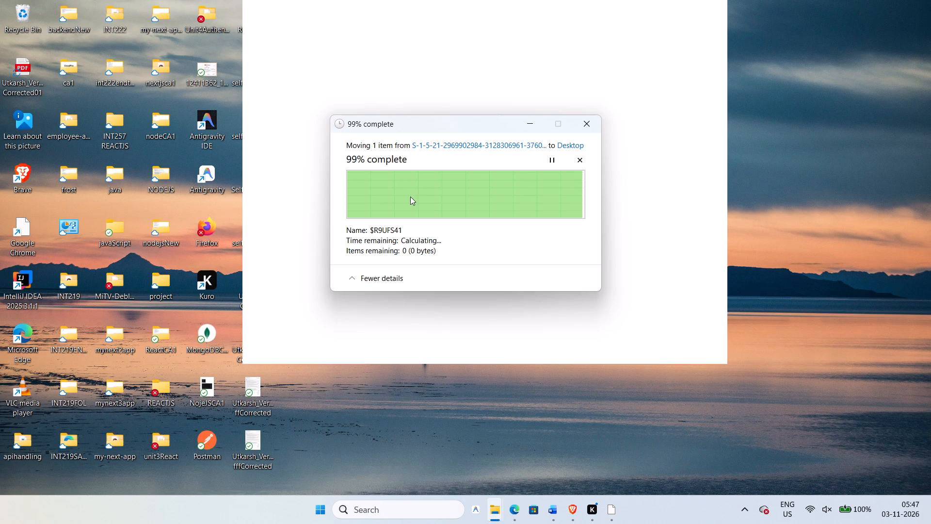
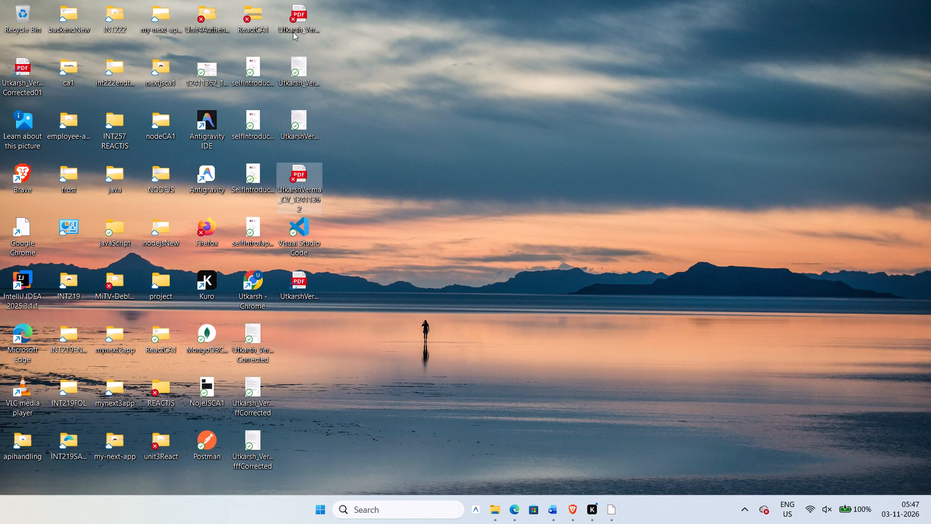
Open the converted CV PDF ending in Corrected01 from the desktop and review its one-page layout and sections.
click(12, 89)
double_click(19, 62)
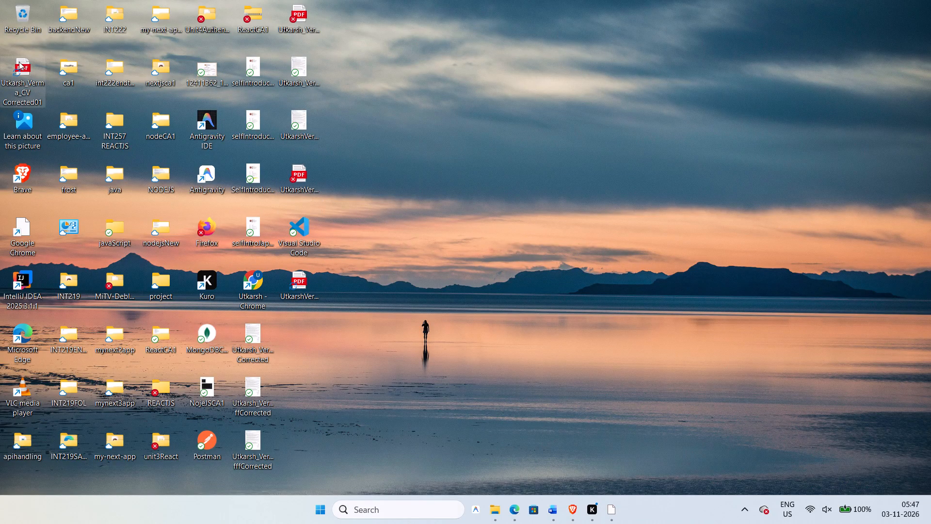
scroll(439, 280, down, 1)
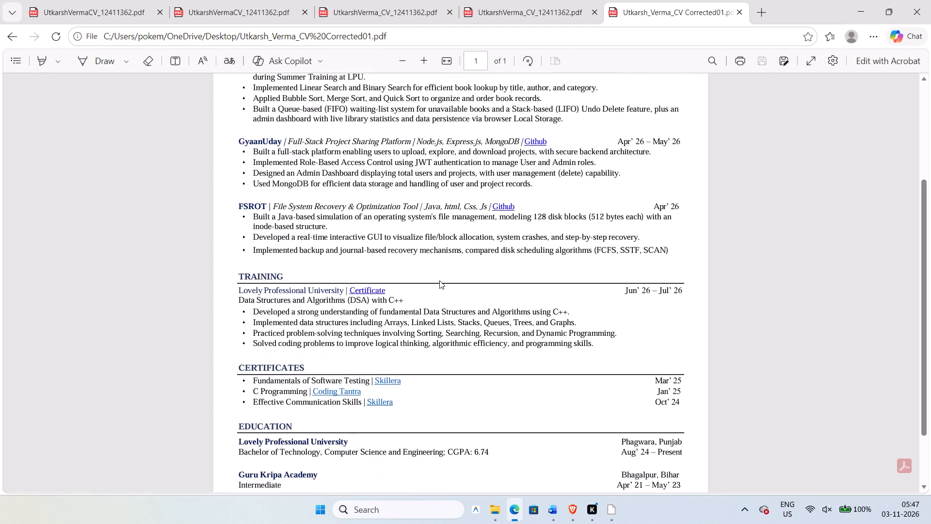
scroll(439, 280, down, 3)
scroll(439, 280, up, 1)
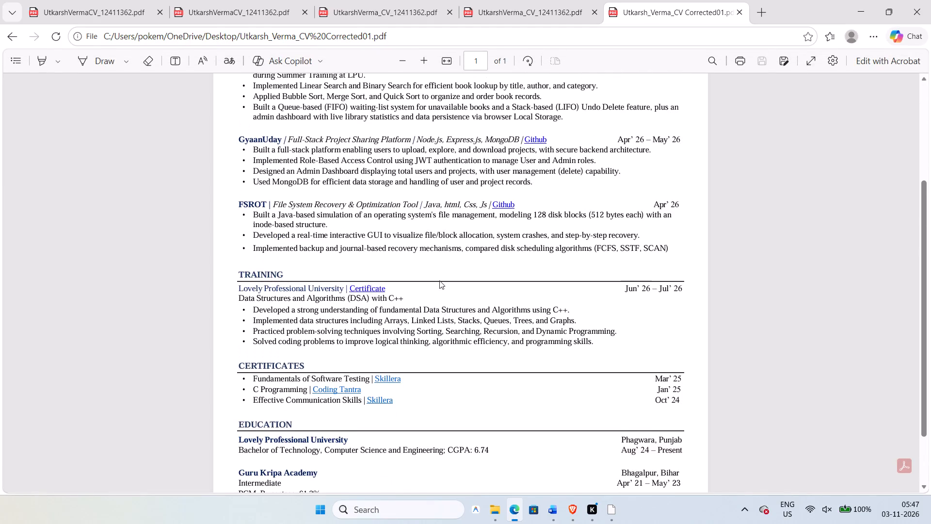
scroll(439, 280, up, 2)
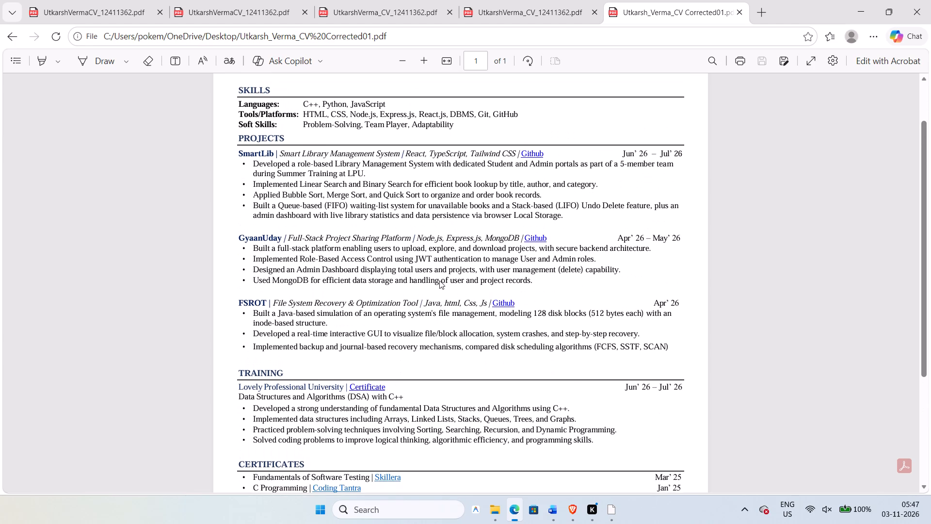
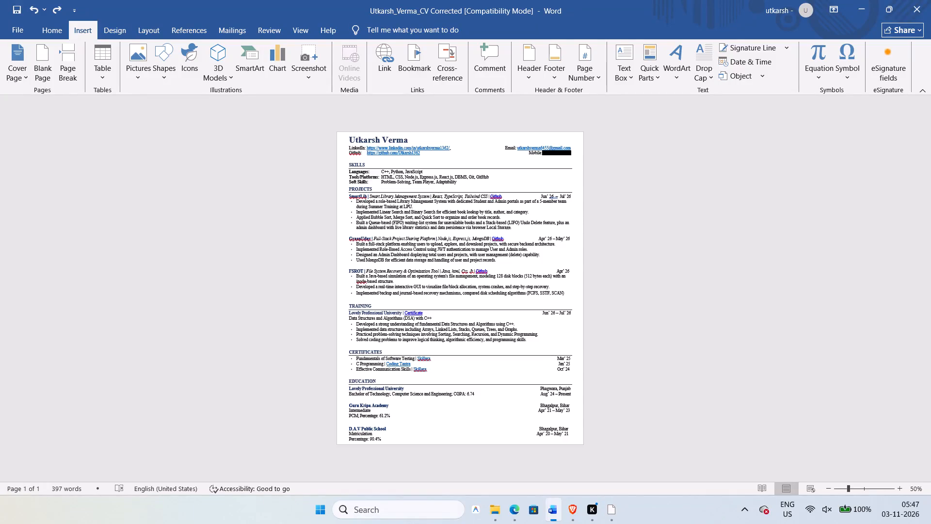
Remove the italics from the separator bar before the Github link in the SmartLib, GyaanUday and FSROT headings, and save the CV.
ctrl+scroll(500, 300, up, 8)
scroll(518, 207, up, 2)
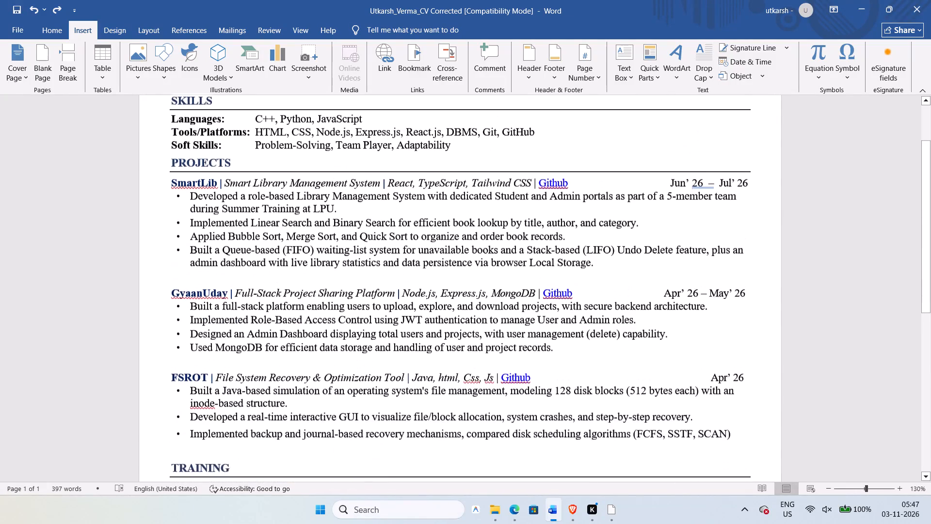
click(542, 304)
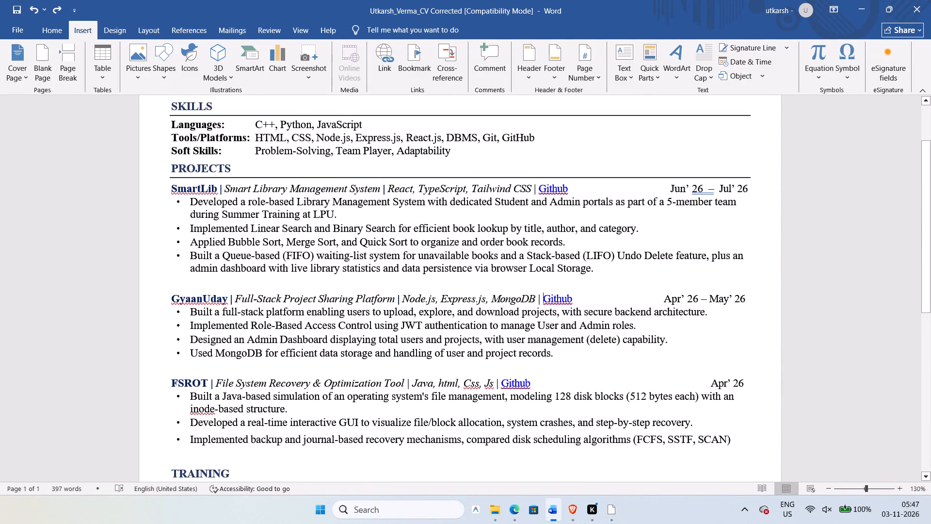
click(541, 300)
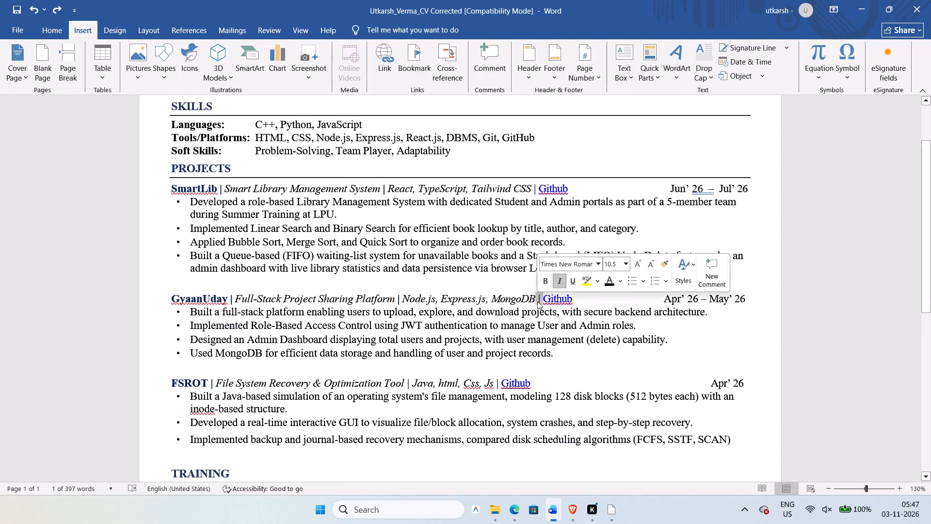
click(558, 285)
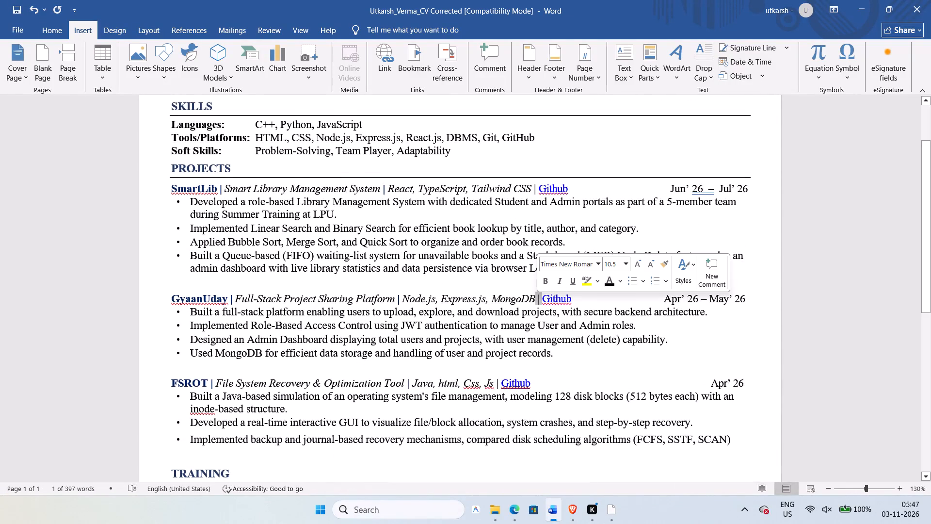
click(537, 187)
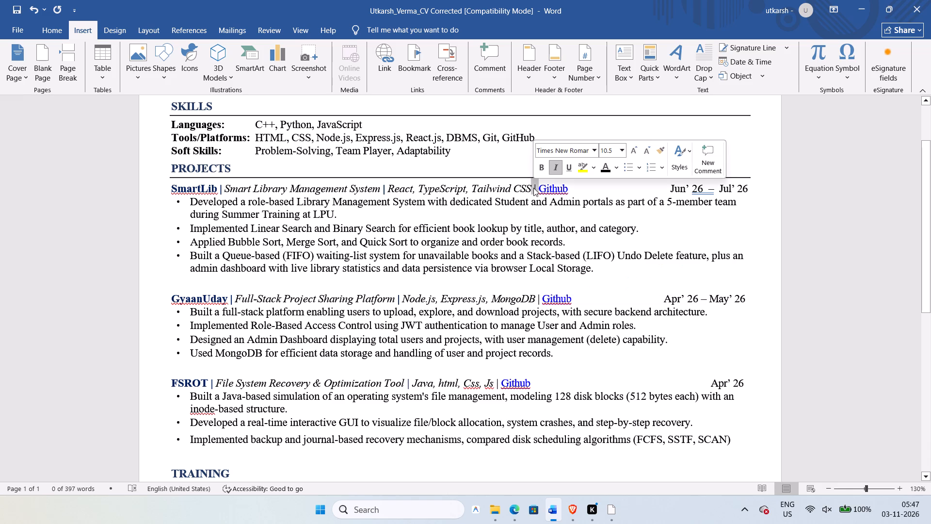
click(553, 171)
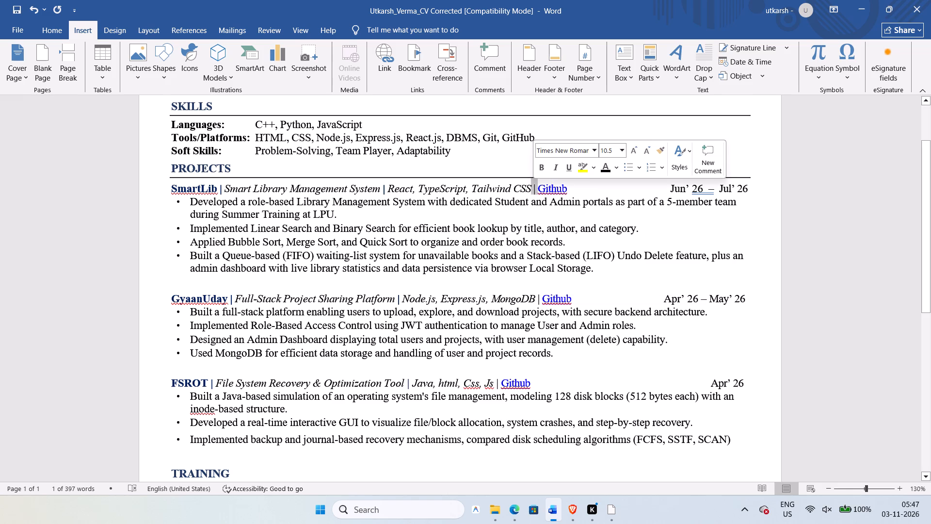
drag(501, 385, 497, 385)
click(523, 361)
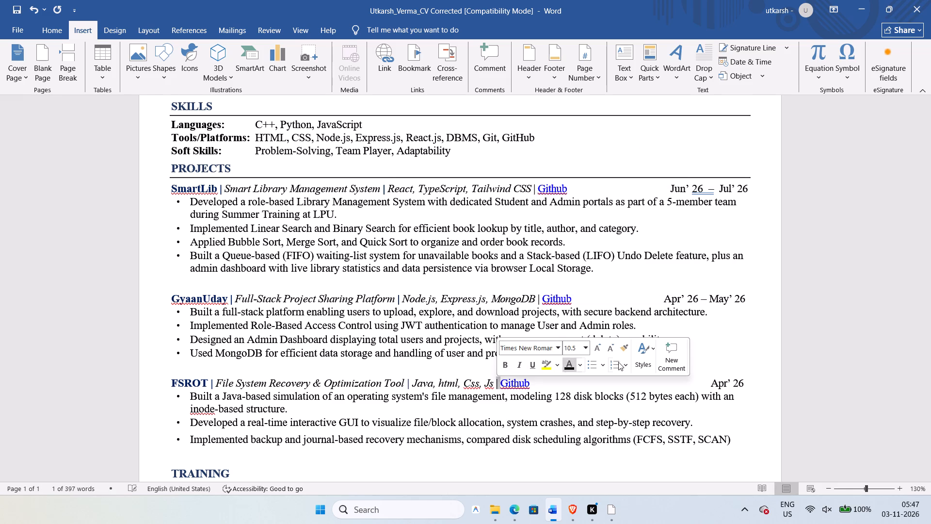
click(736, 334)
ctrl+scroll(736, 334, down, 3)
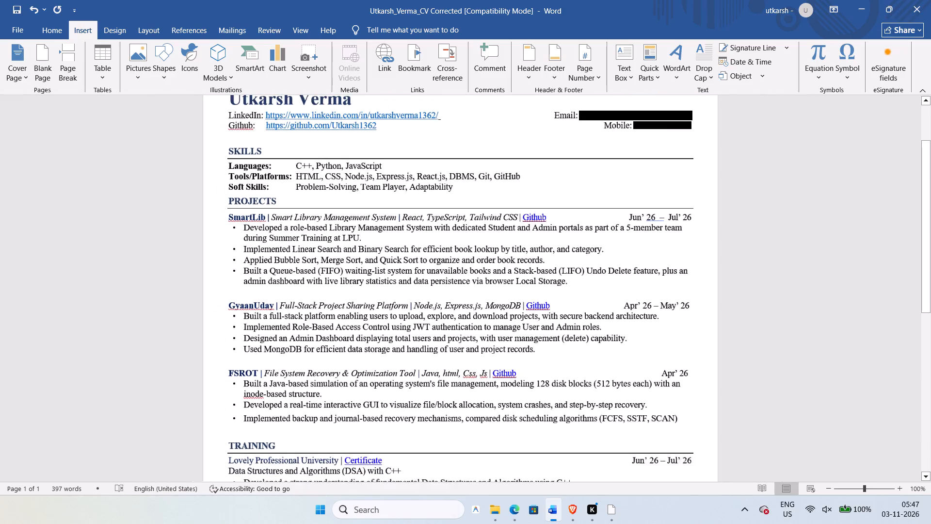
key(ctrl+s)
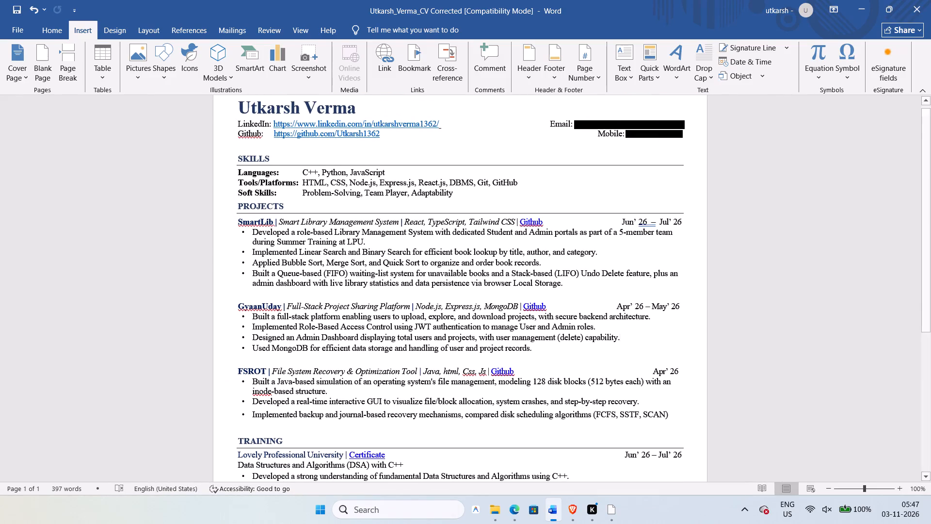
Switch to the converted Corrected01 PDF and examine its Training, Certificates and Education sections, including the alignment of dates and locations.
click(578, 498)
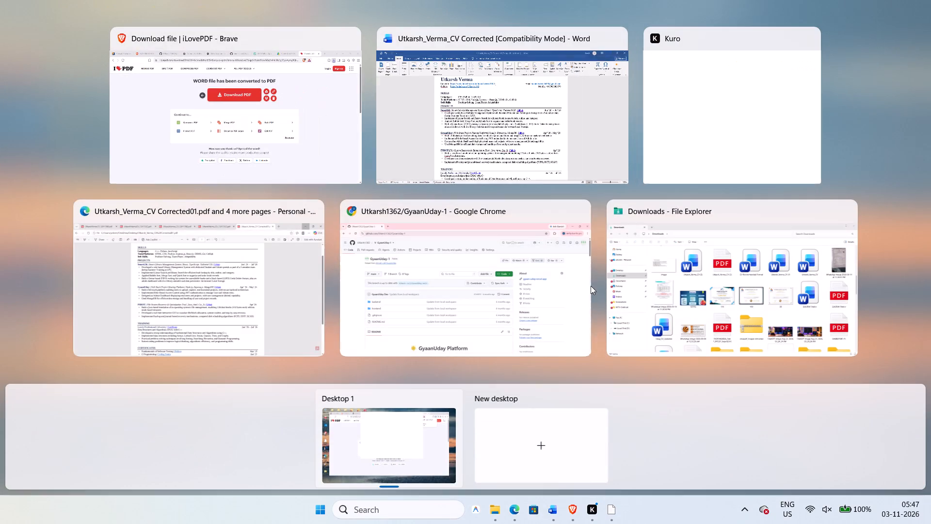
click(239, 247)
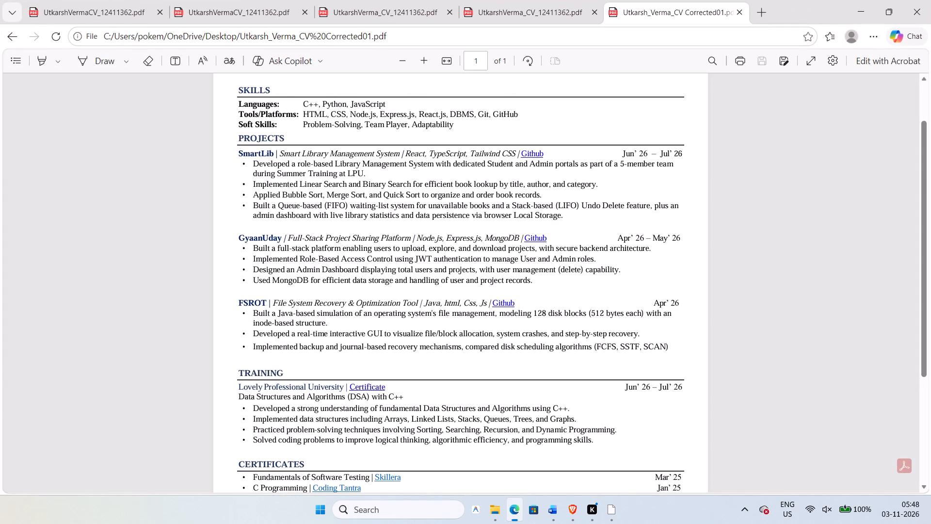
scroll(518, 280, down, 1)
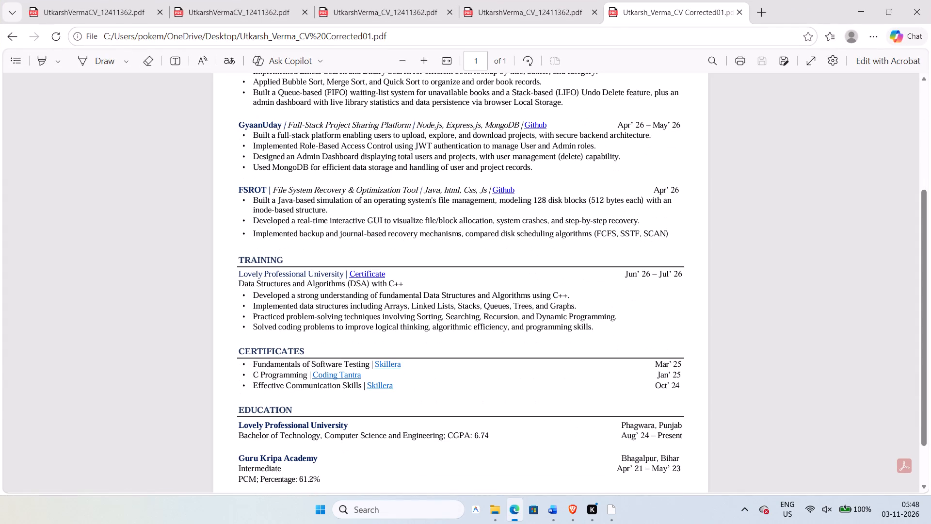
scroll(518, 280, down, 2)
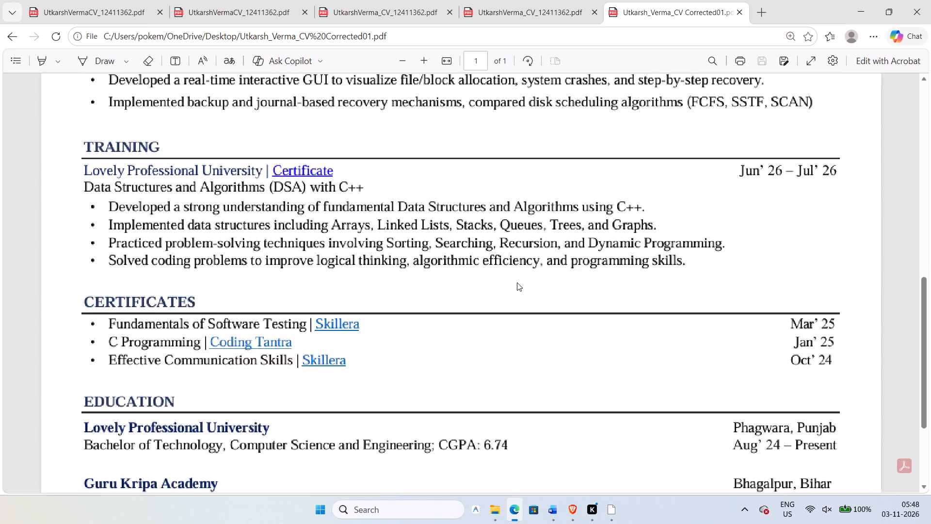
scroll(732, 376, left, 1)
scroll(873, 326, left, 1)
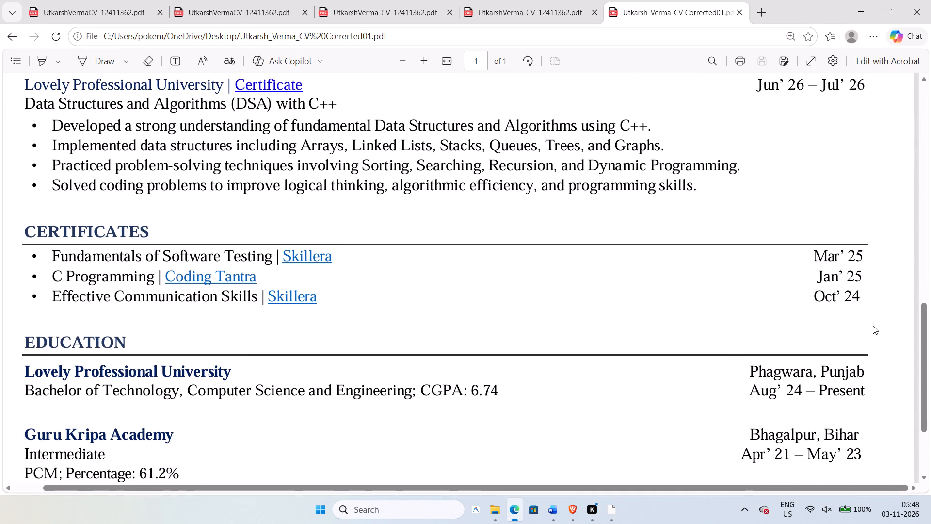
scroll(873, 326, left, 1)
scroll(868, 390, up, 1)
scroll(868, 390, down, 3)
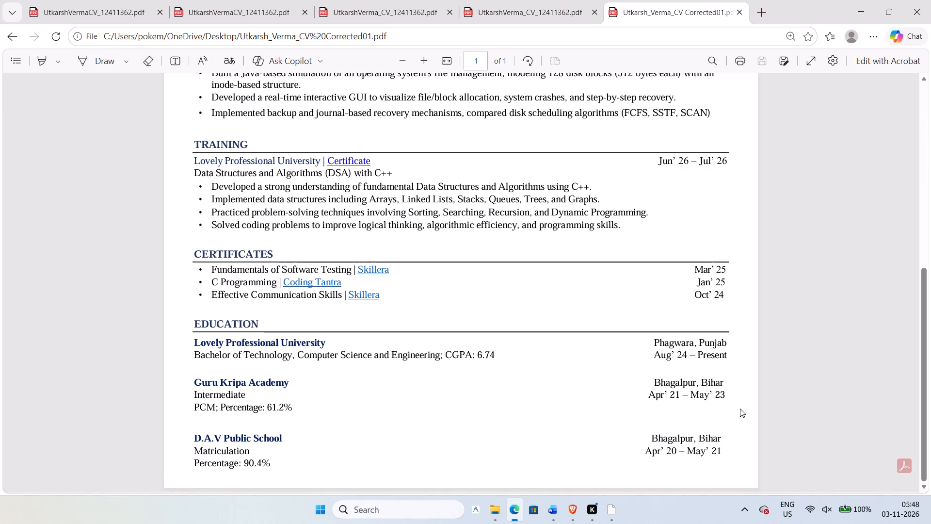
Return to the corrected CV in Word at its Education section.
click(550, 508)
click(549, 503)
click(549, 503)
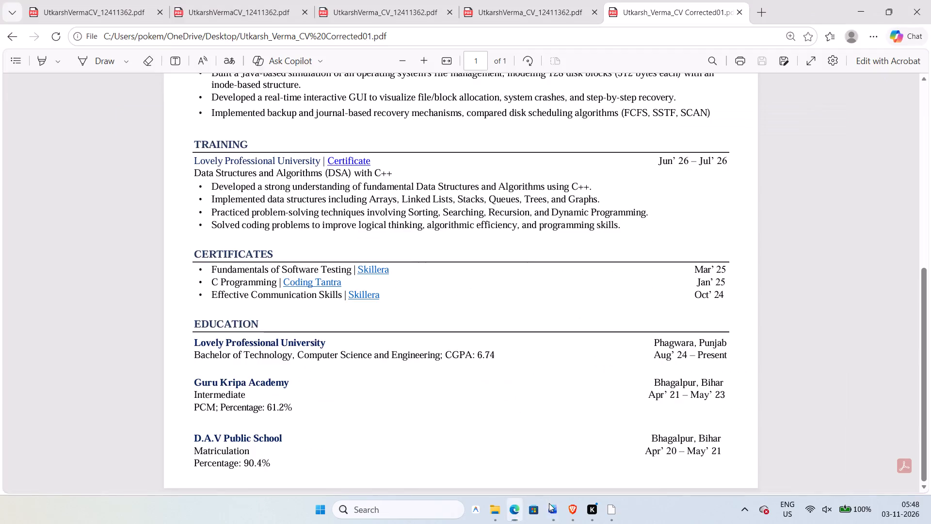
scroll(673, 357, down, 7)
ctrl+scroll(681, 464, up, 2)
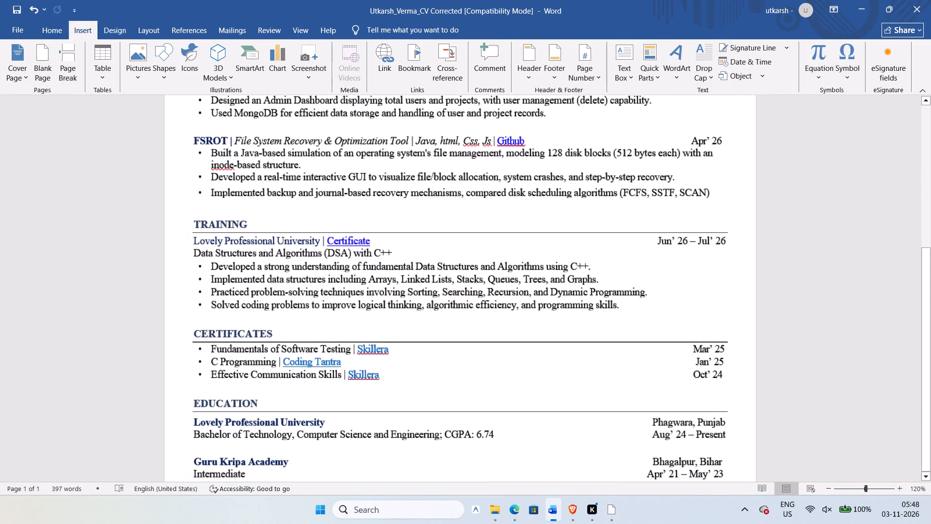
scroll(681, 464, down, 8)
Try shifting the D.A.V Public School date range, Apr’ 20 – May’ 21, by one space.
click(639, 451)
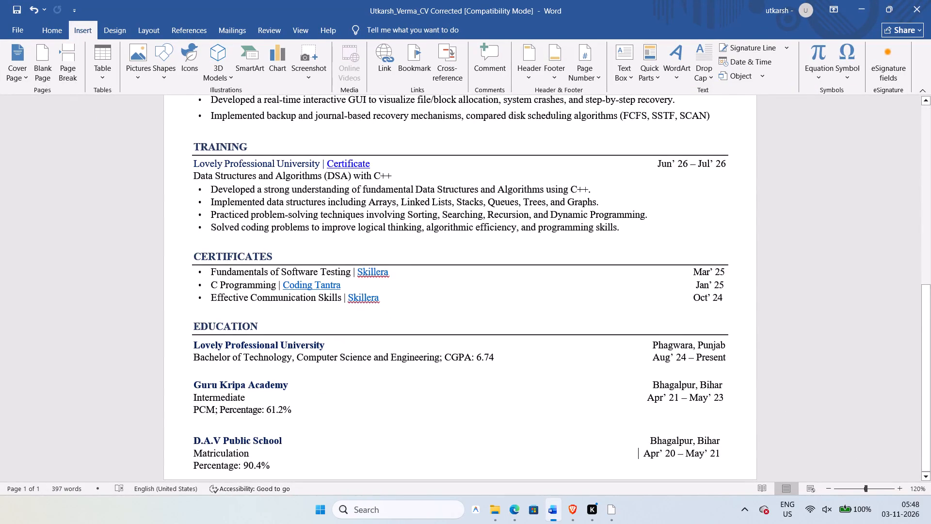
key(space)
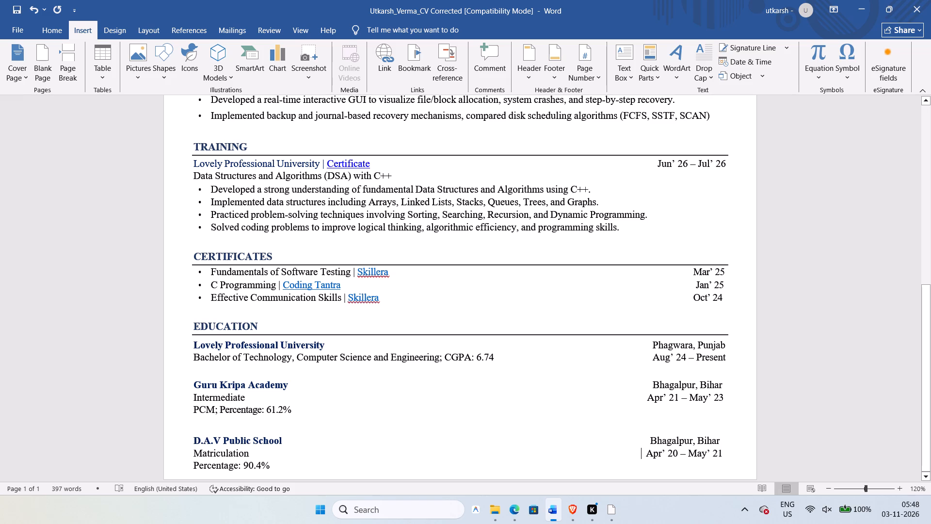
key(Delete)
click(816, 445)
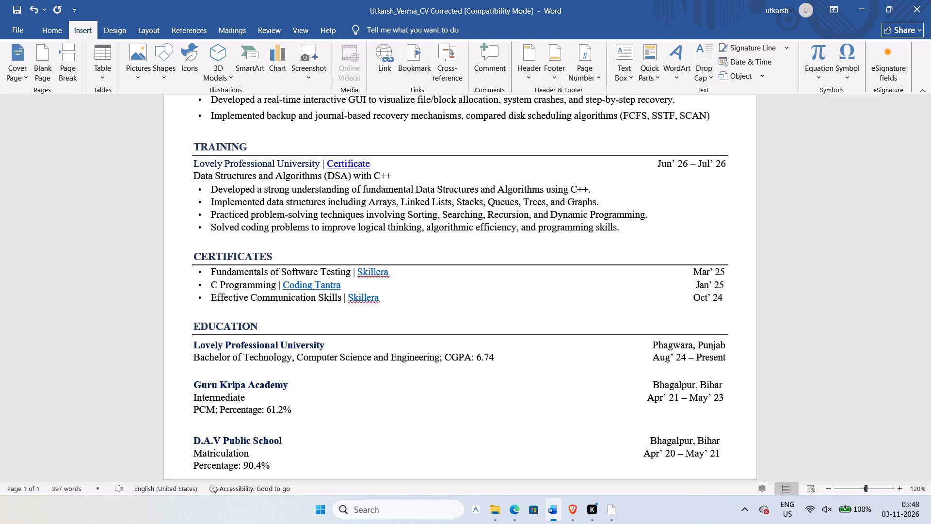
Remove one space before the Guru Kripa Academy date range, Apr’ 21 – May’ 23, to shift it left.
click(651, 397)
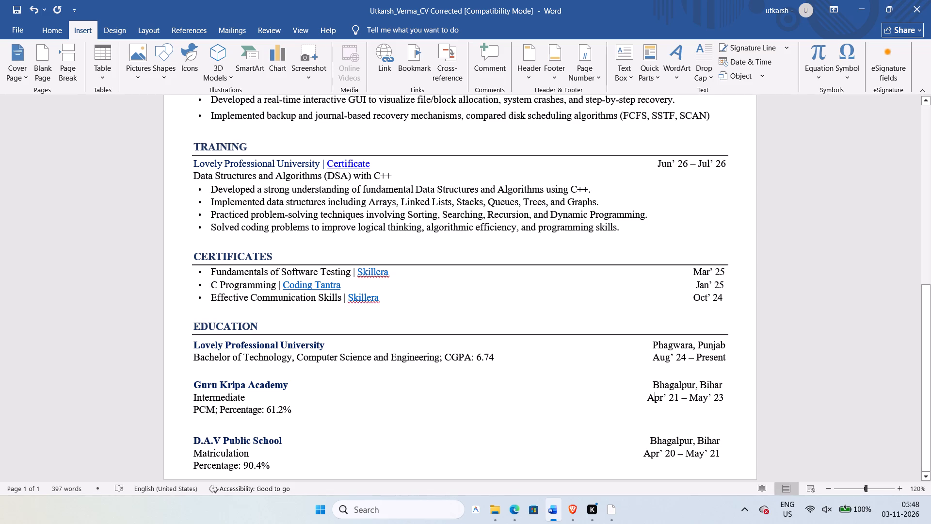
click(647, 396)
key(BackSpace)
click(837, 435)
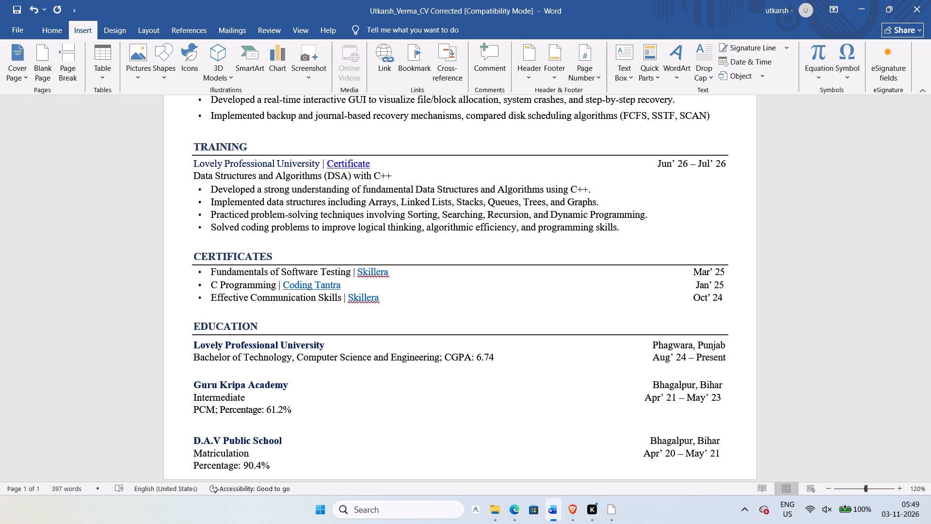
Remove one space before both Aug’ 24 – Present and Phagwara, Punjab in the Lovely Professional University entry.
click(724, 344)
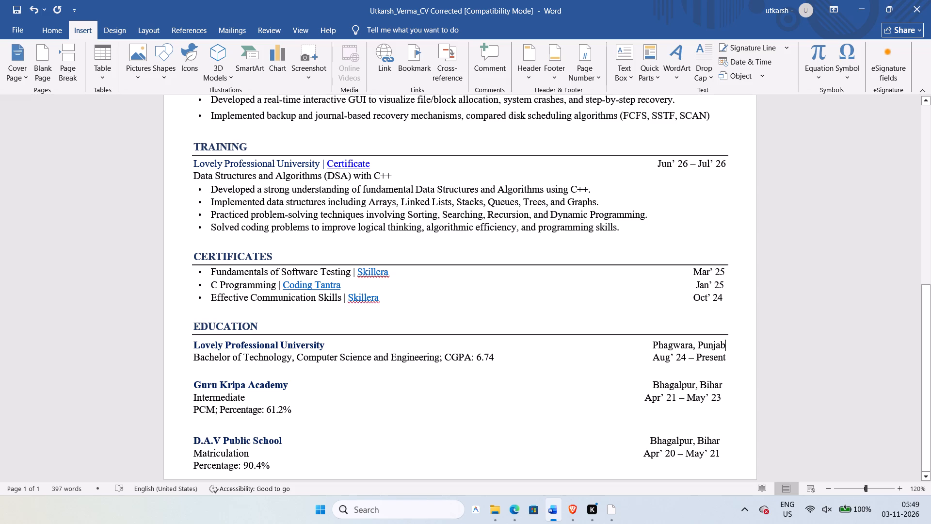
click(653, 358)
key(BackSpace)
click(654, 345)
key(space)
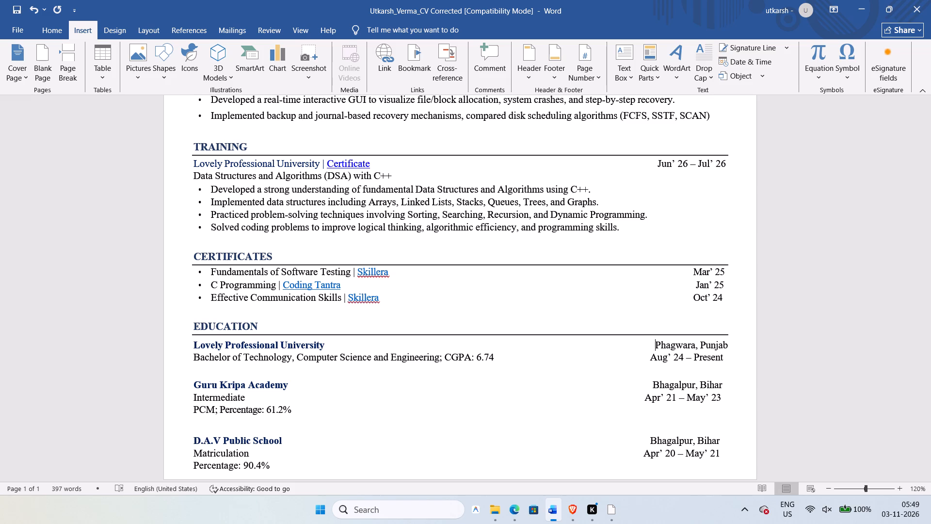
key(BackSpace)
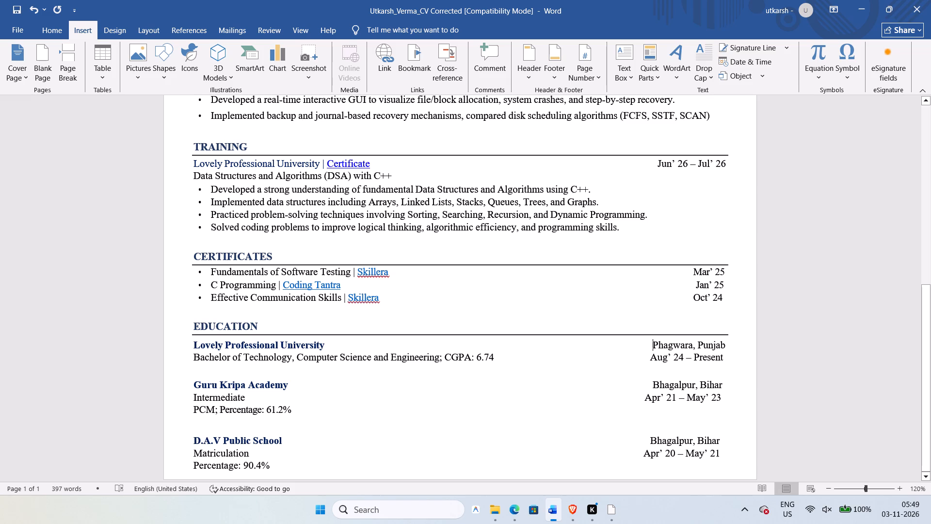
key(BackSpace)
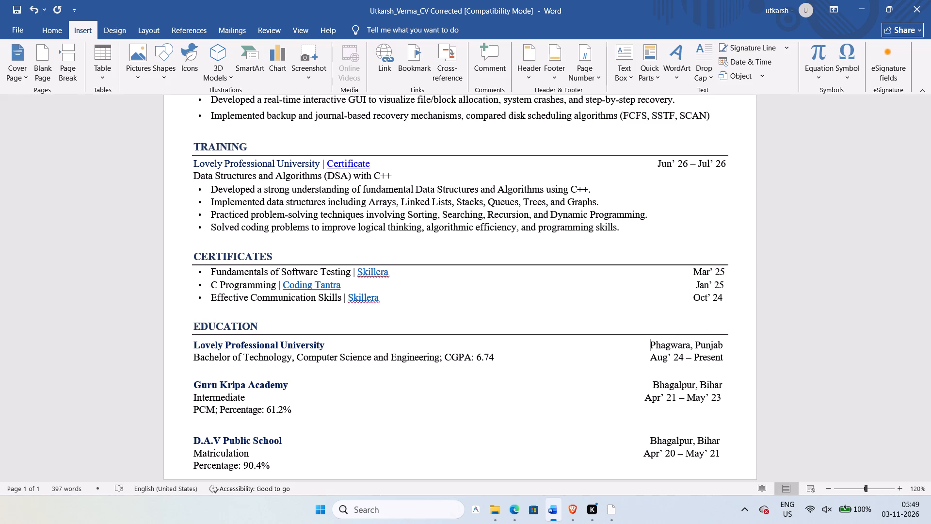
Examine the alignment of the dates and locations in the Certificates and Education sections up close.
ctrl+scroll(739, 352, up, 7)
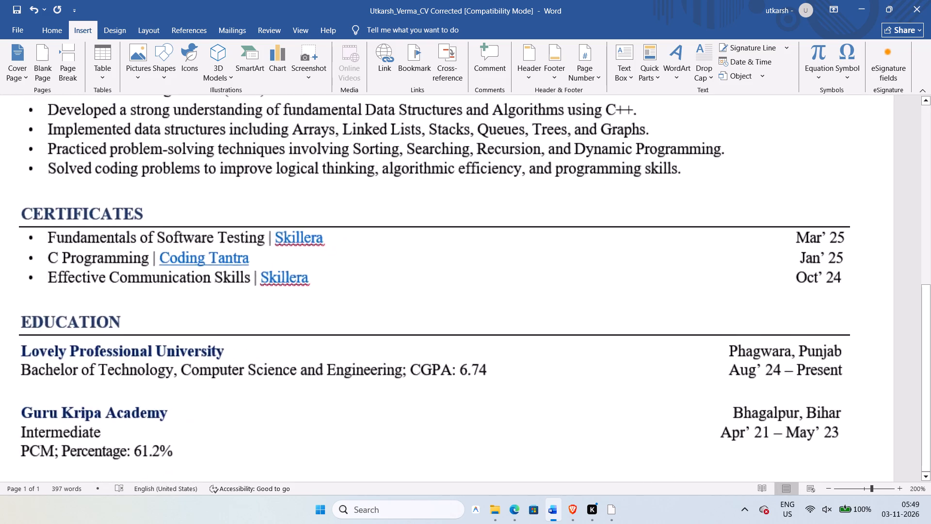
ctrl+scroll(739, 352, up, 4)
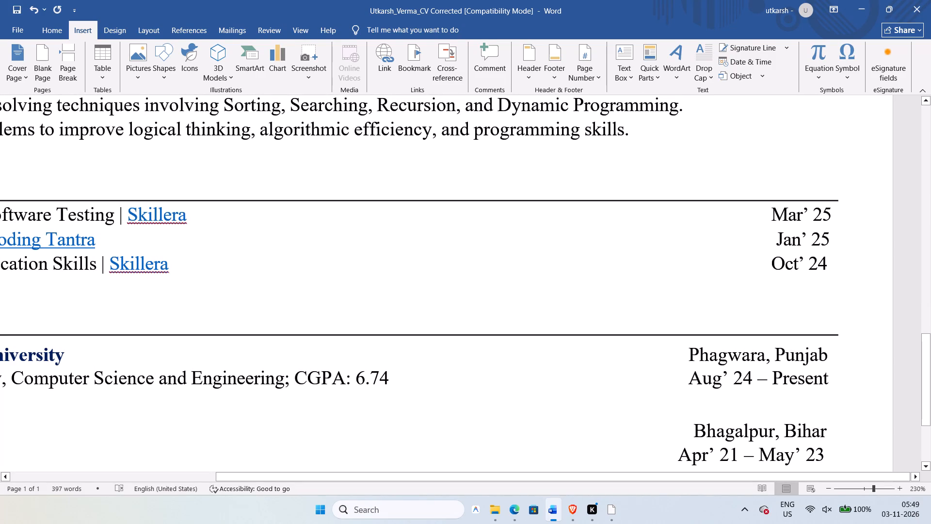
drag(685, 344, 819, 408)
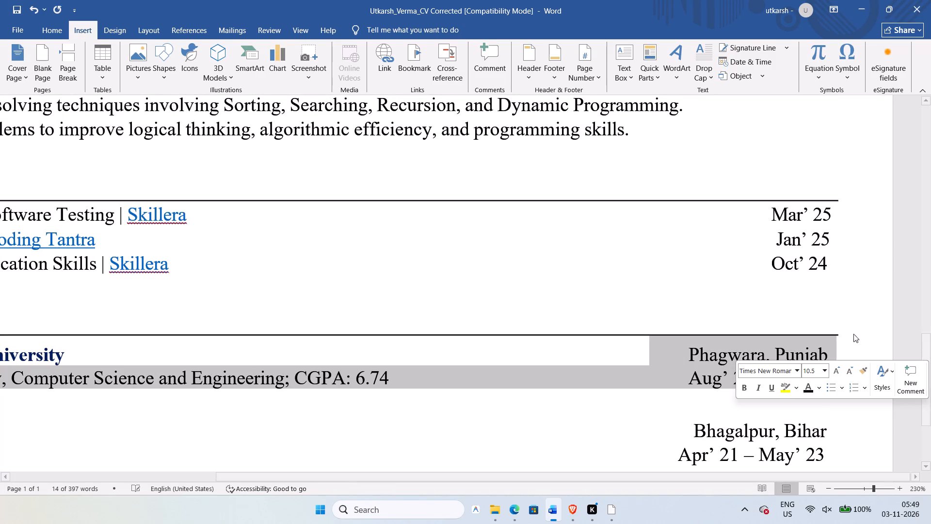
click(896, 304)
scroll(894, 303, left, 8)
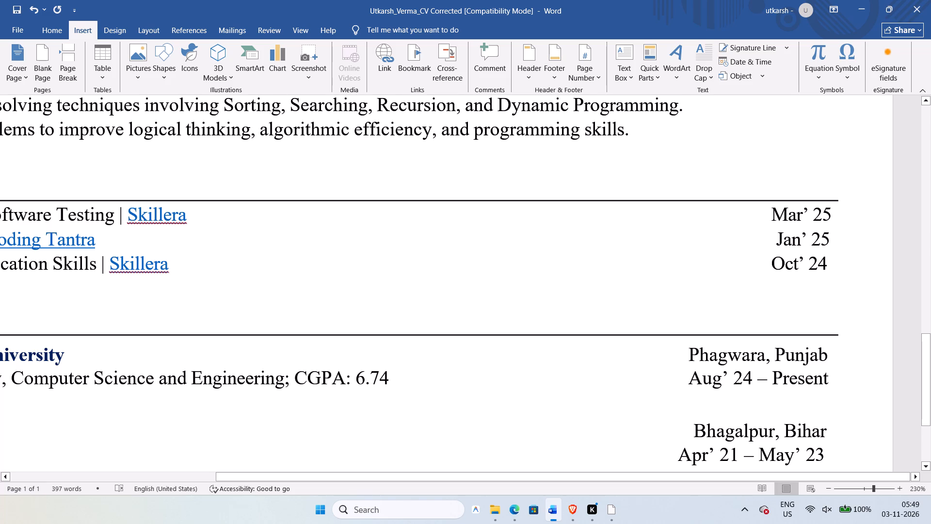
ctrl+scroll(857, 368, down, 7)
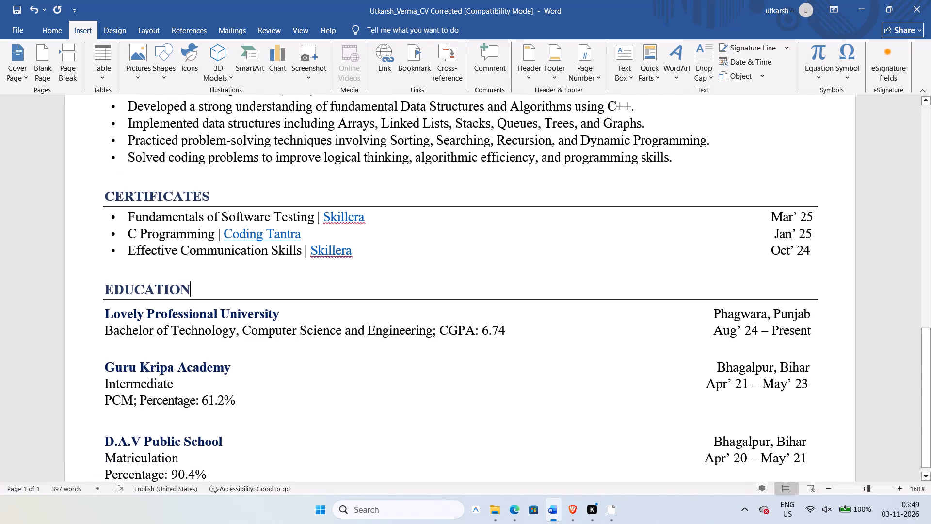
Save the CV document with its corrected date alignment.
ctrl+scroll(857, 368, down, 5)
scroll(853, 297, up, 1)
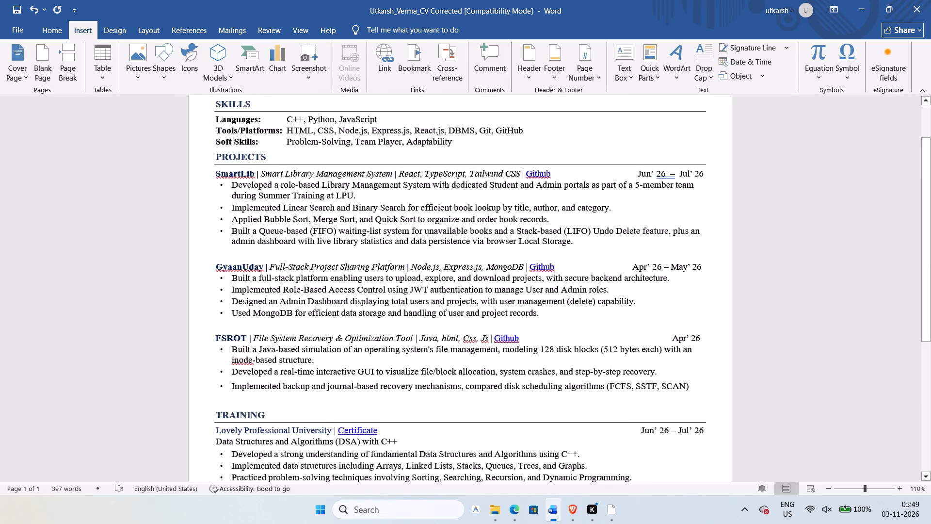
key(ctrl+s)
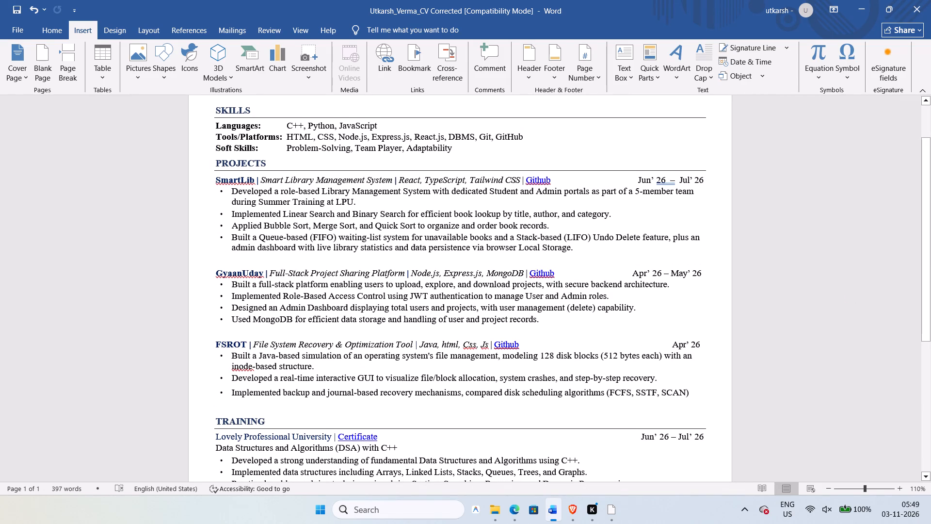
click(574, 509)
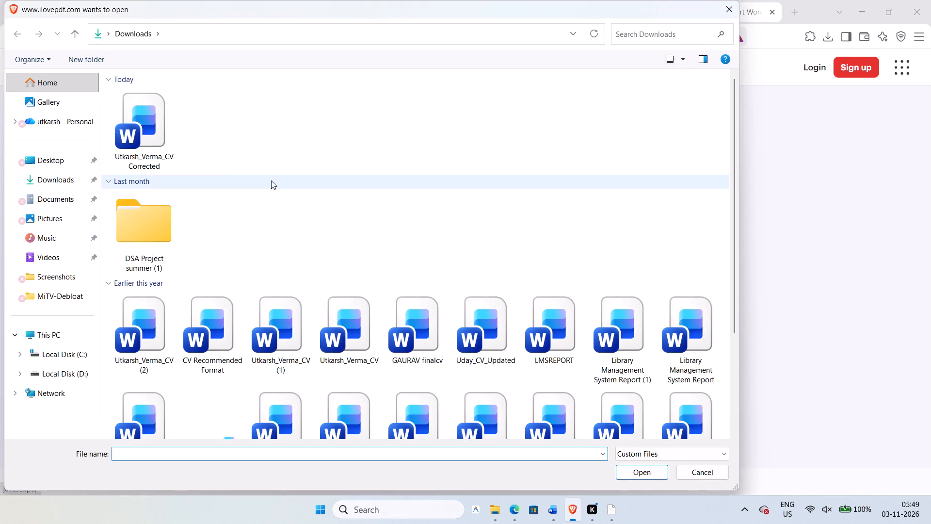
click(131, 123)
click(648, 474)
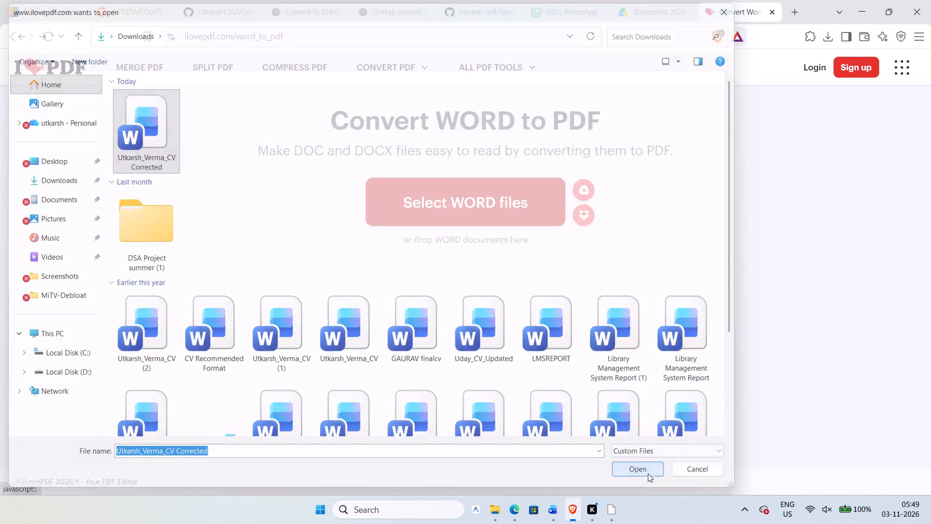
click(841, 472)
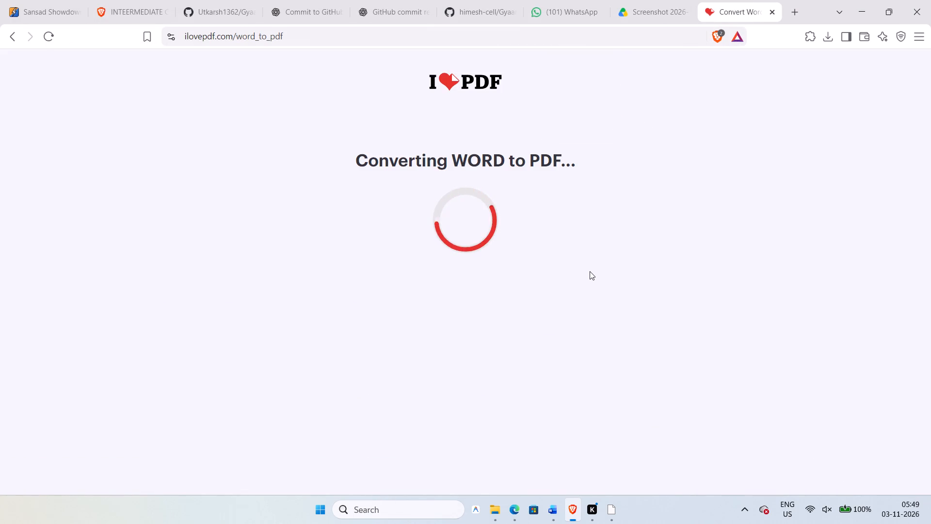
Download the converted PDF to the Desktop, ending its file name in CV001 instead of CV Corrected (1).
click(449, 176)
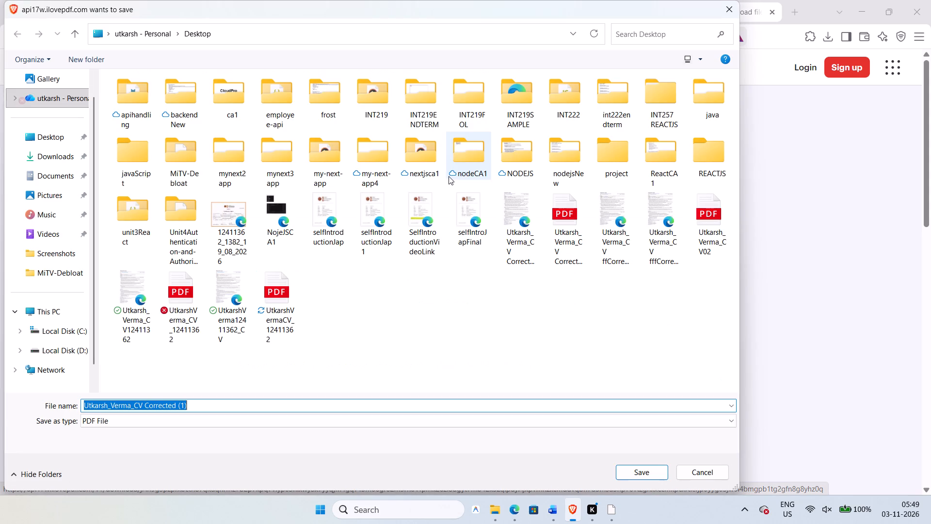
click(184, 404)
click(192, 405)
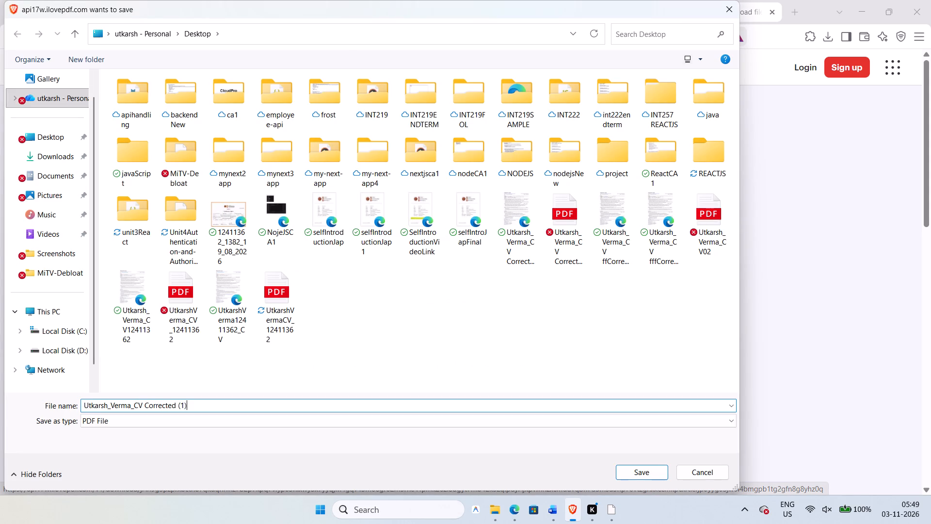
key(BackSpace)
key(BackSpace)
key(BackSpace)
key(BackSpace)
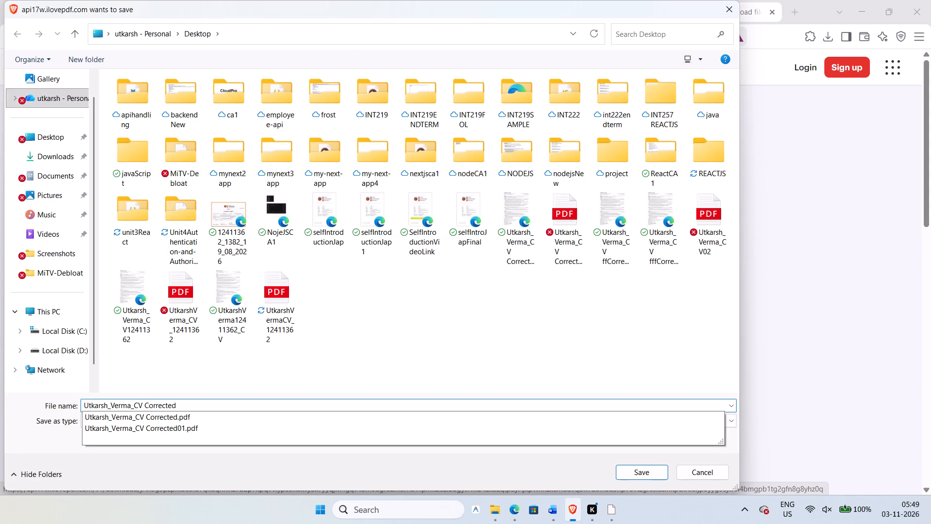
text(001)
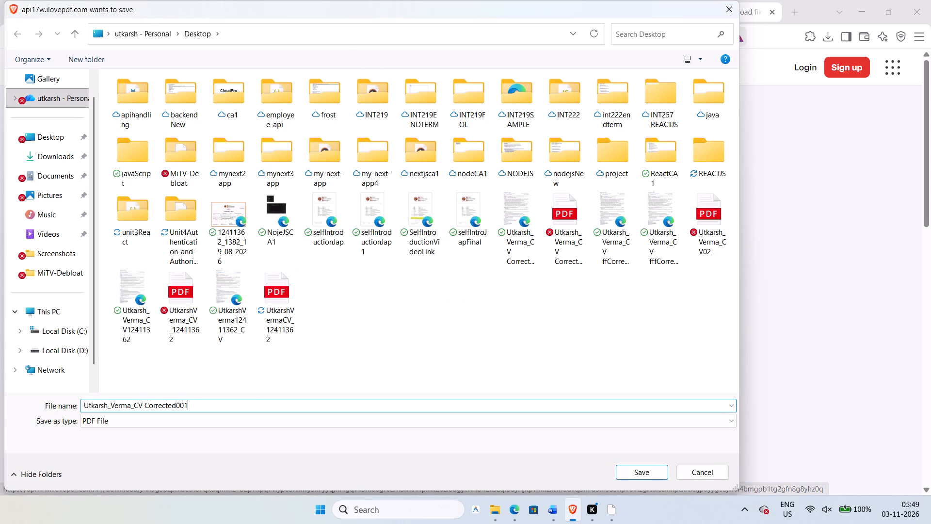
click(144, 407)
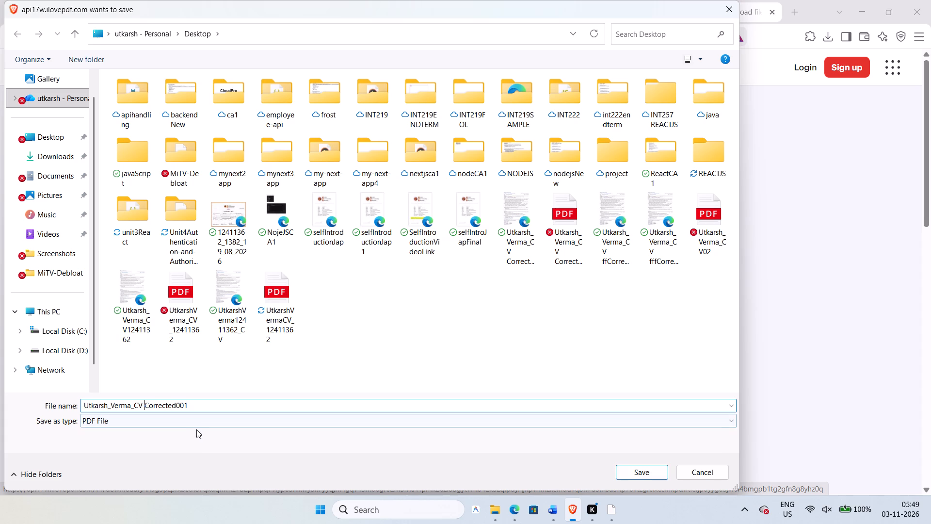
key(Delete)
key(Delete)
key(Delete)
key(Delete)
key(Delete)
key(Delete)
key(Delete)
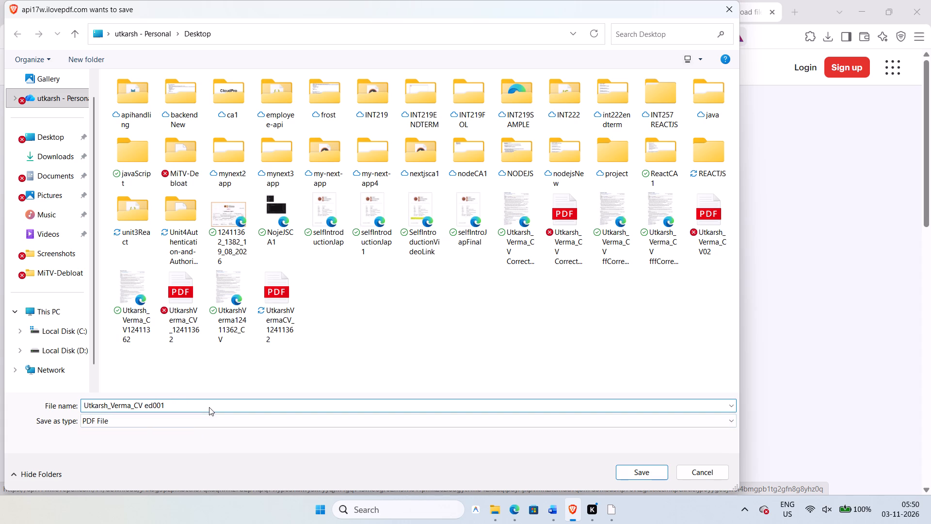
key(Delete)
key(Delete)
key(Delete)
key(Delete)
key(BackSpace)
key(shift+underscore)
key(BackSpace)
key(Delete)
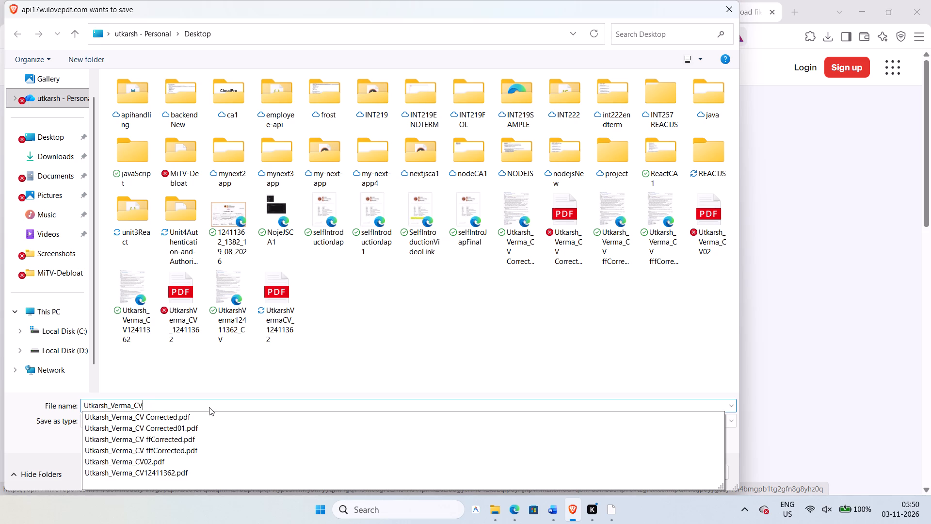
text(001)
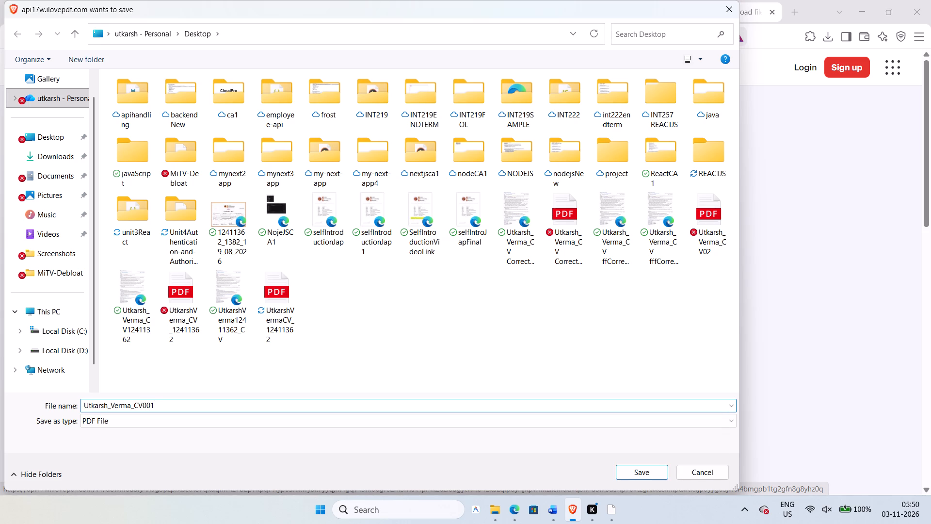
key(Return)
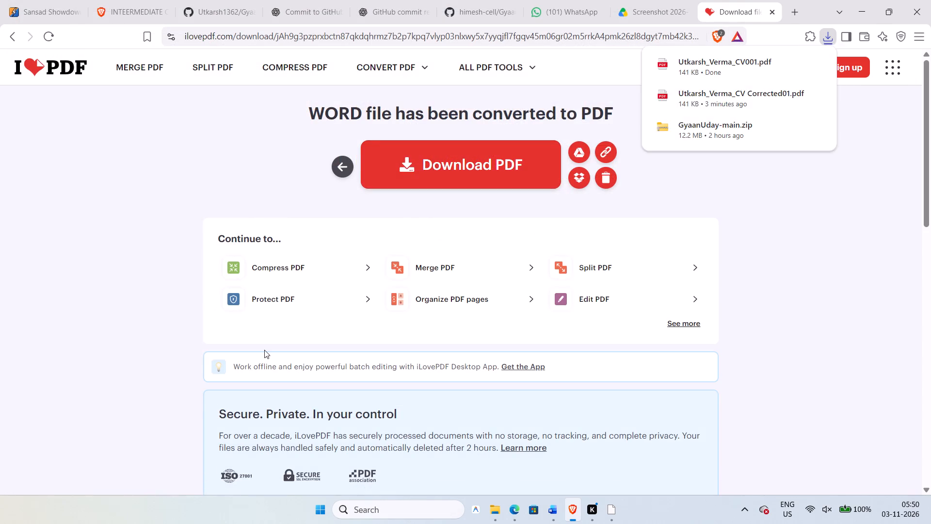
Open the new CV001 PDF from the Desktop and check its separators and date alignment.
right_click(462, 147)
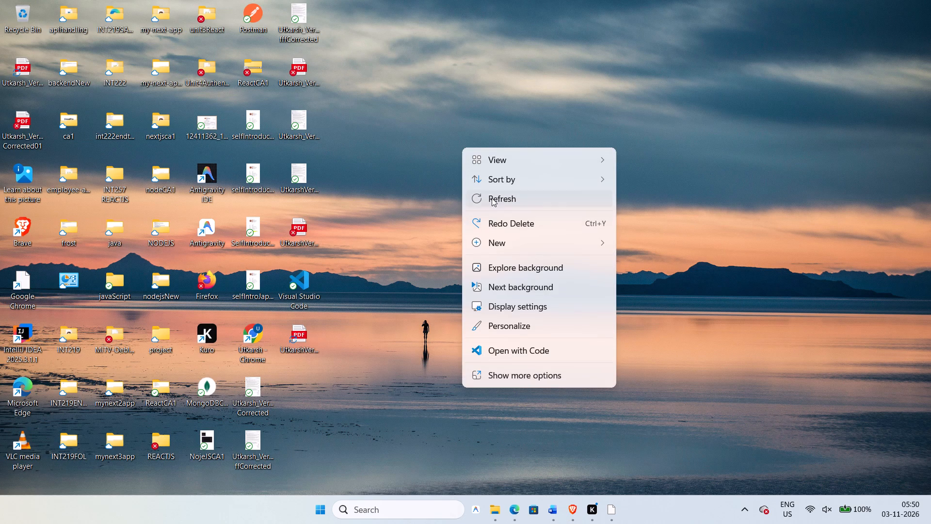
click(492, 198)
click(20, 142)
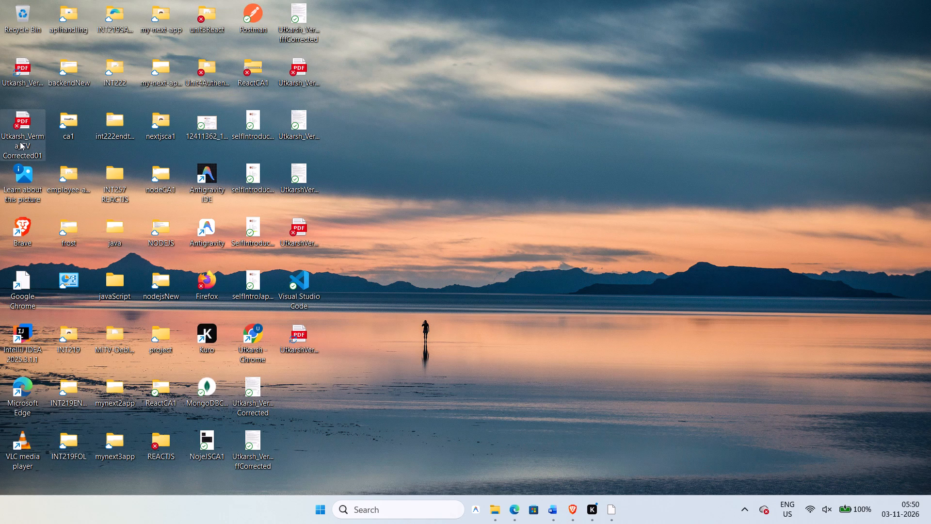
click(30, 84)
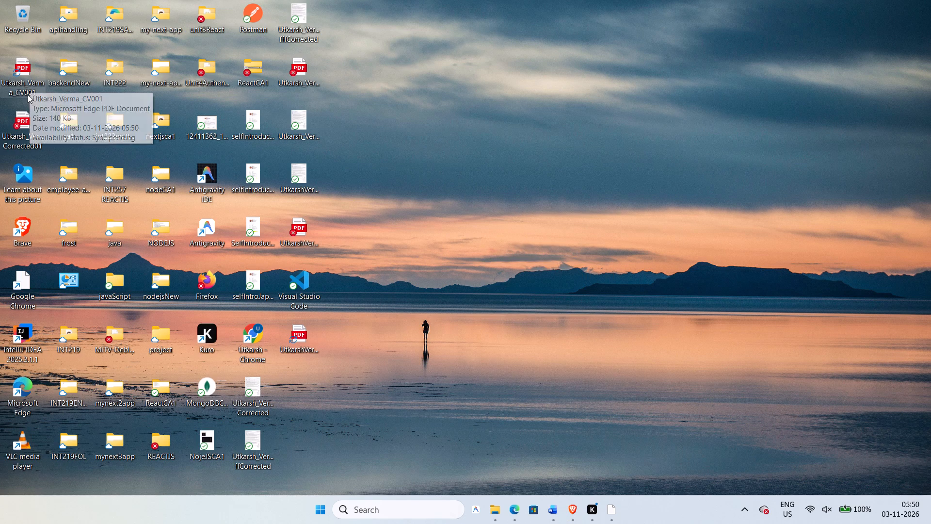
double_click(23, 69)
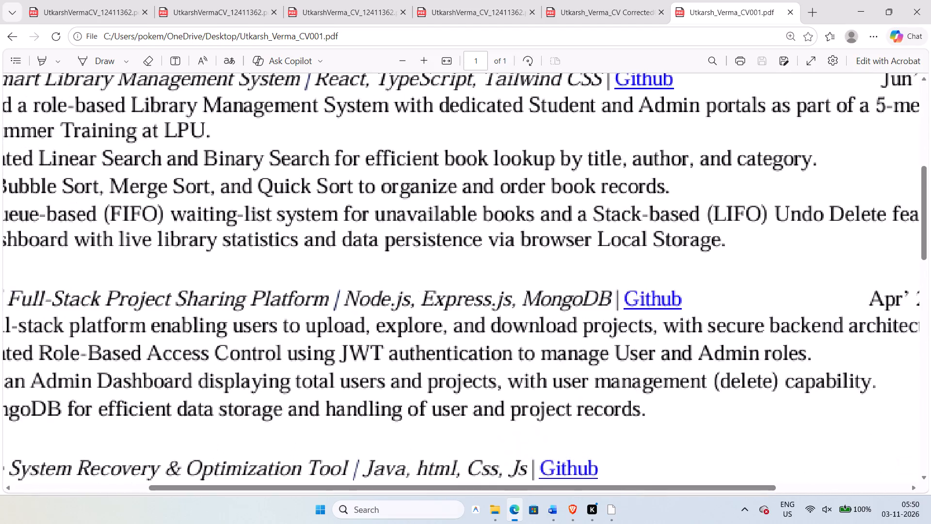
scroll(288, 297, right, 4)
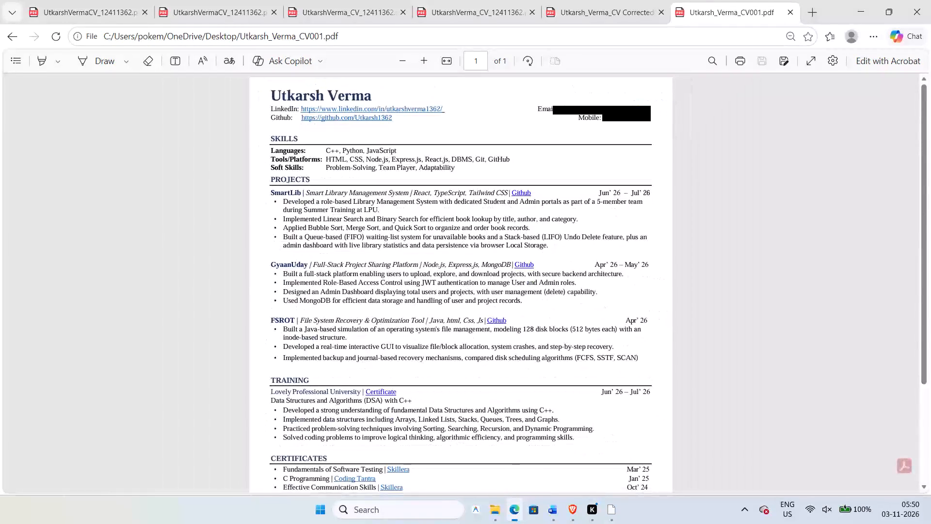
scroll(404, 370, down, 1)
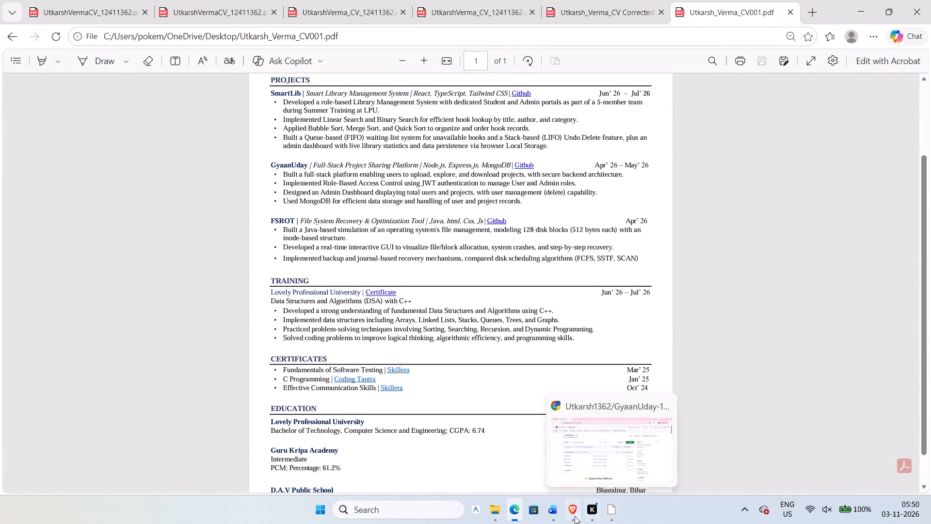
In Word, remove the italics from the separator after GyaanUday in the Projects section, keeping it bold.
click(561, 510)
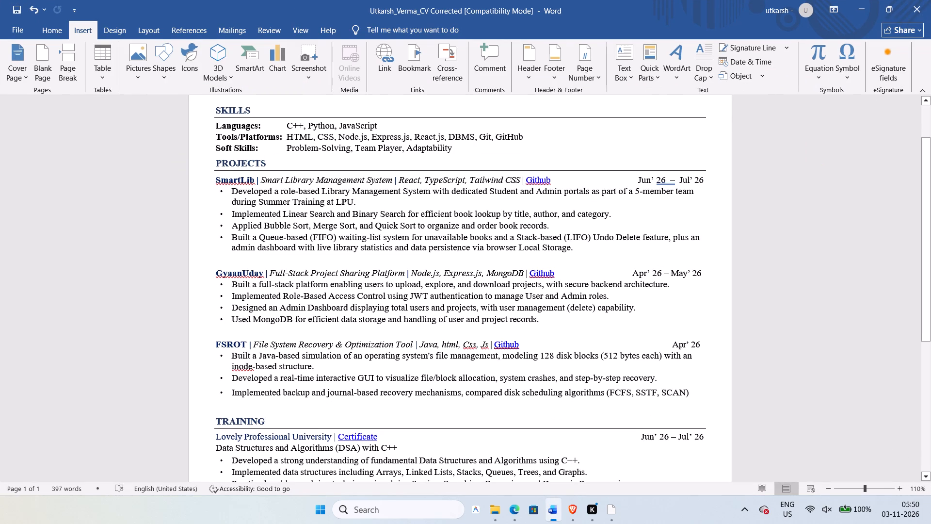
drag(270, 275, 264, 275)
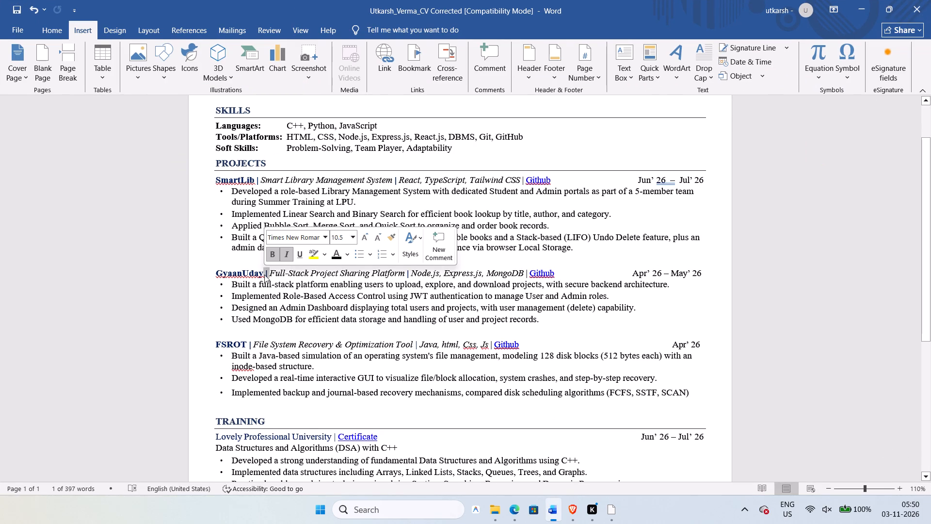
click(289, 256)
click(273, 259)
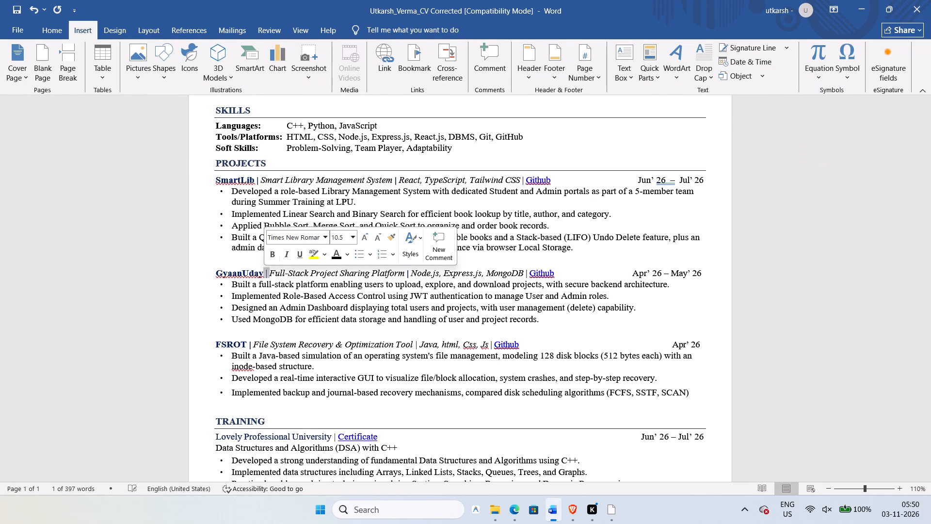
click(276, 257)
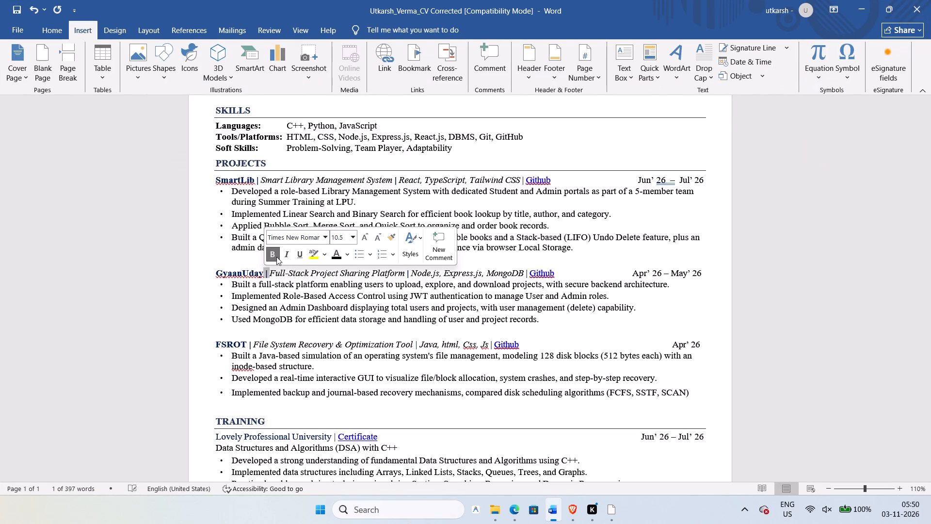
click(232, 257)
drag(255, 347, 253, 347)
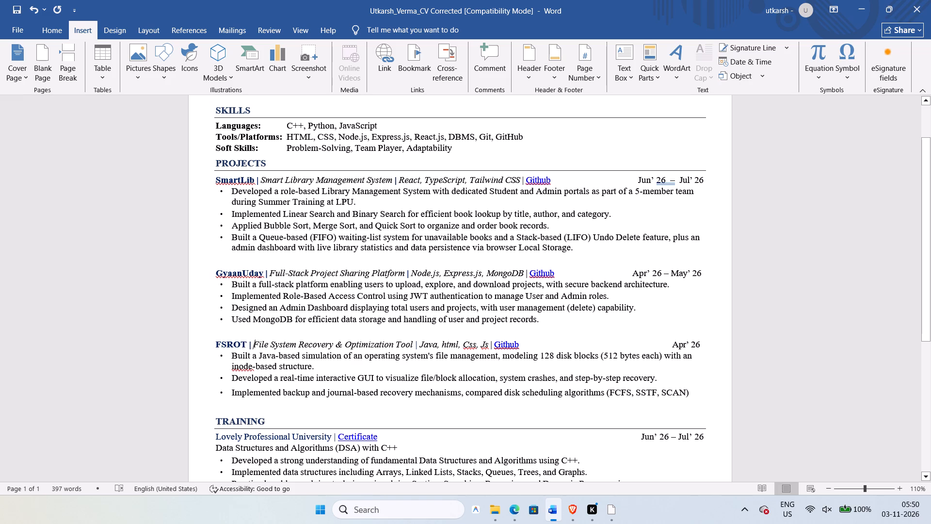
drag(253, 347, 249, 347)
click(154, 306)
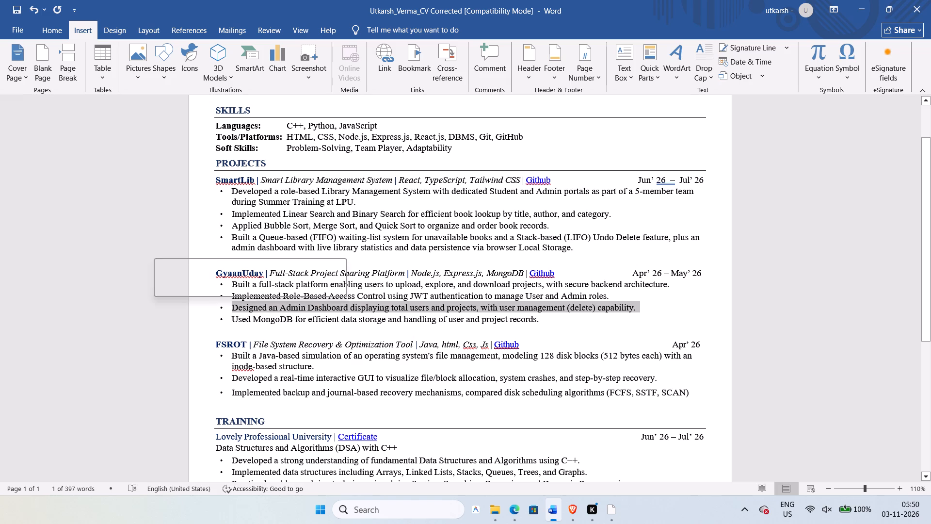
Save the CV document with the corrected GyaanUday separator.
key(ctrl+s)
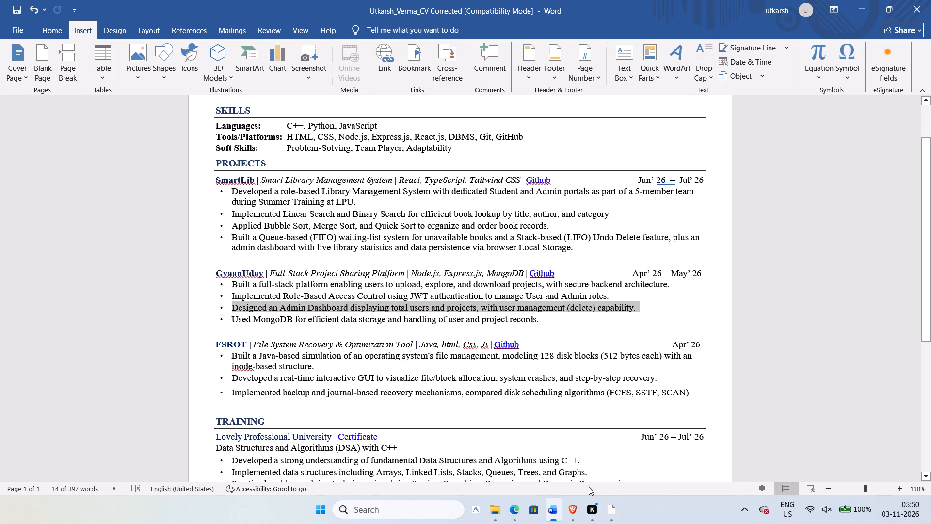
Switch to Edge and examine the Projects, Training, Certificates and Education sections of the CV001 PDF up close.
click(573, 511)
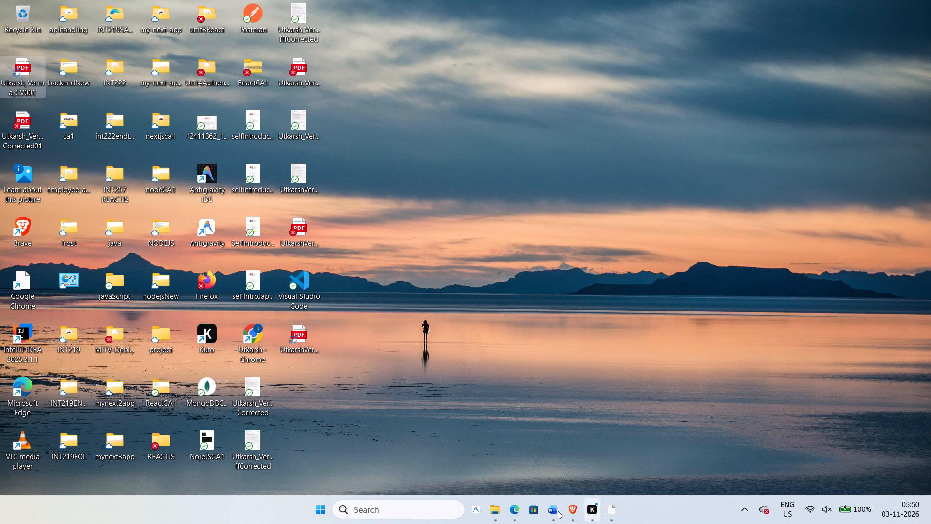
click(521, 508)
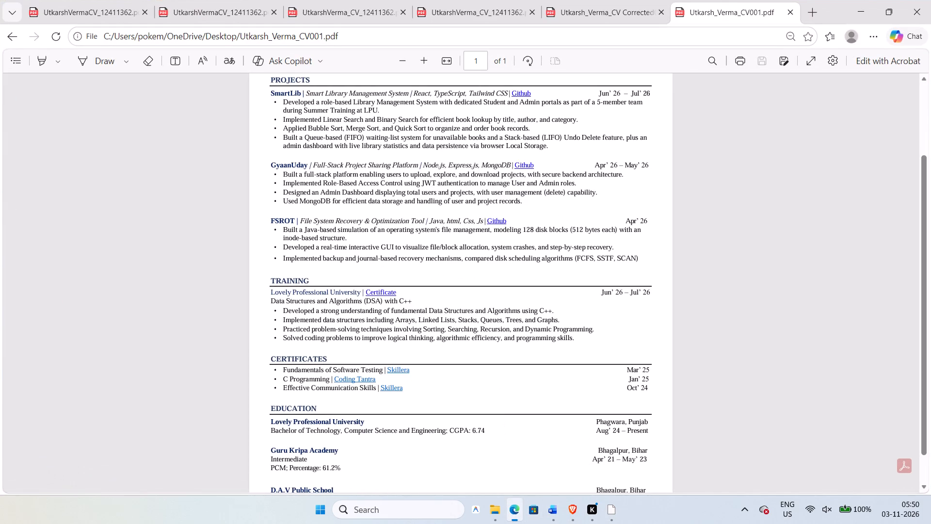
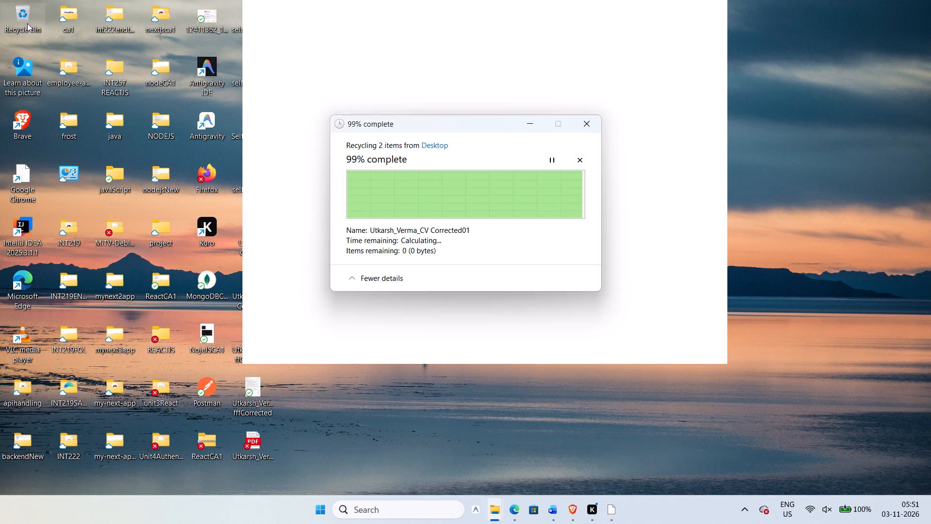
Open the Recycle Bin and permanently delete both discarded CV PDFs, CV Corrected01 and CV001.
click(23, 21)
double_click(23, 21)
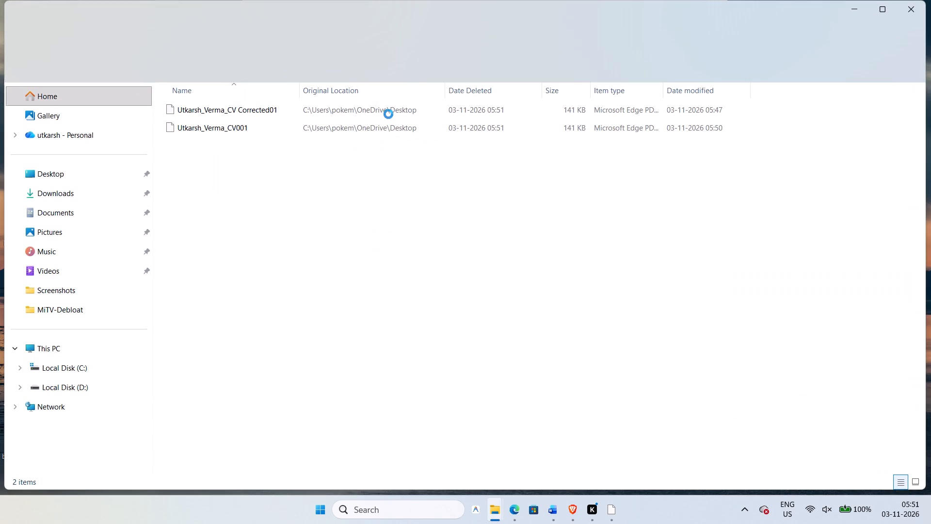
double_click(452, 206)
key(ctrl+a)
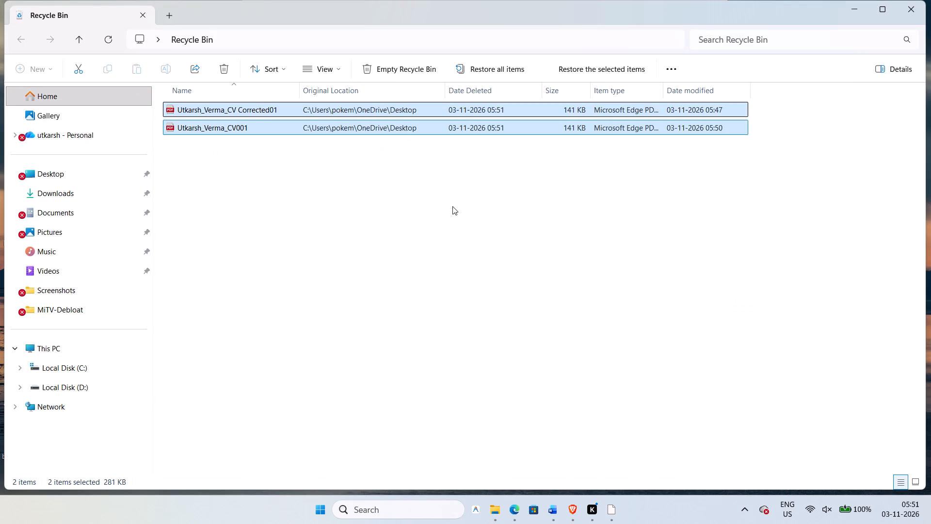
key(ctrl+BackSpace)
key(ctrl+Delete)
key(Delete)
key(Return)
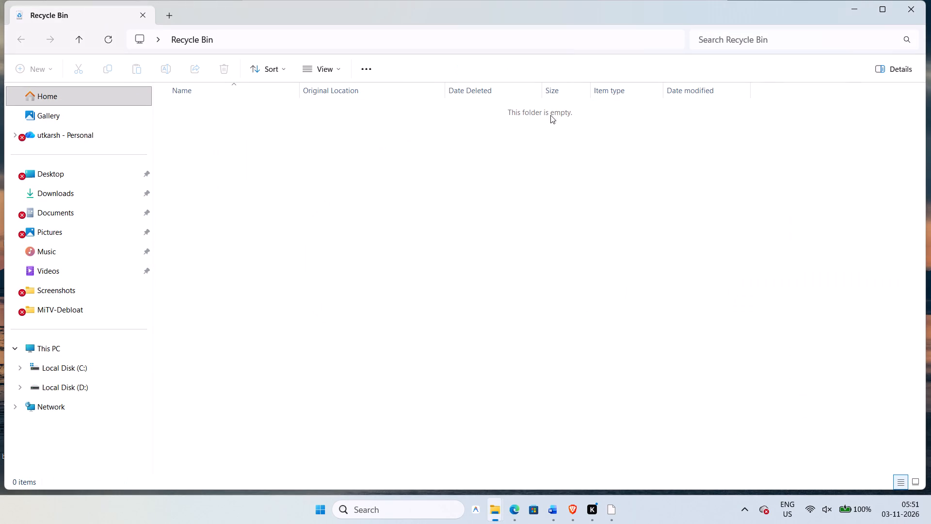
scroll(930, 0, right, 2)
click(926, 41)
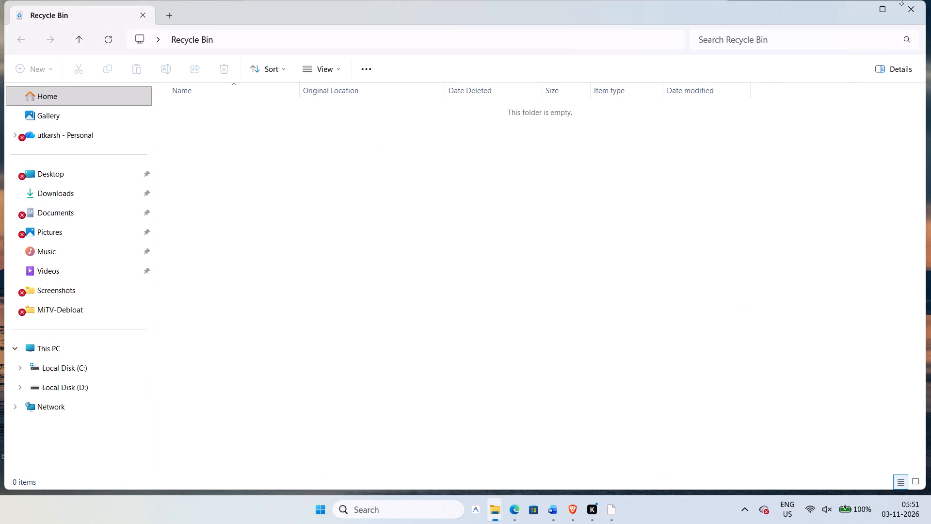
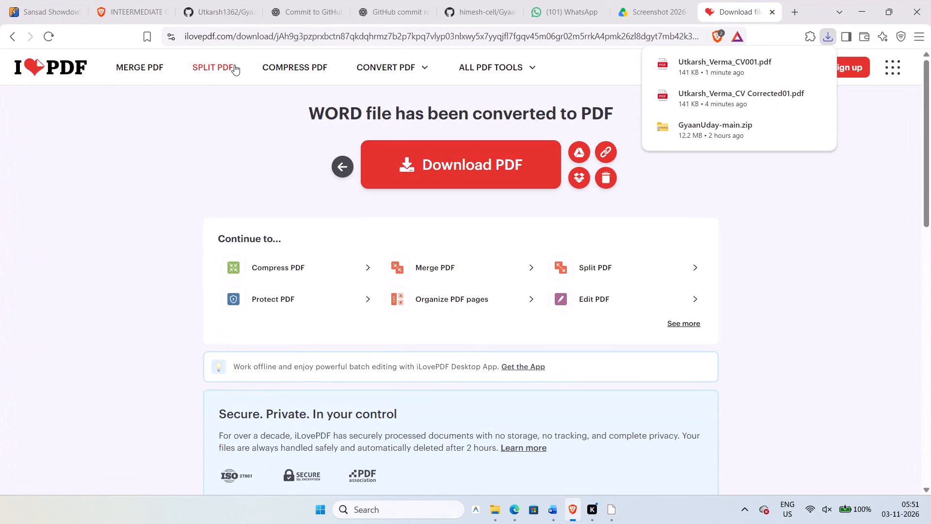
Return to the Word to PDF converter and convert the CV Corrected Word document from Downloads to PDF.
click(348, 164)
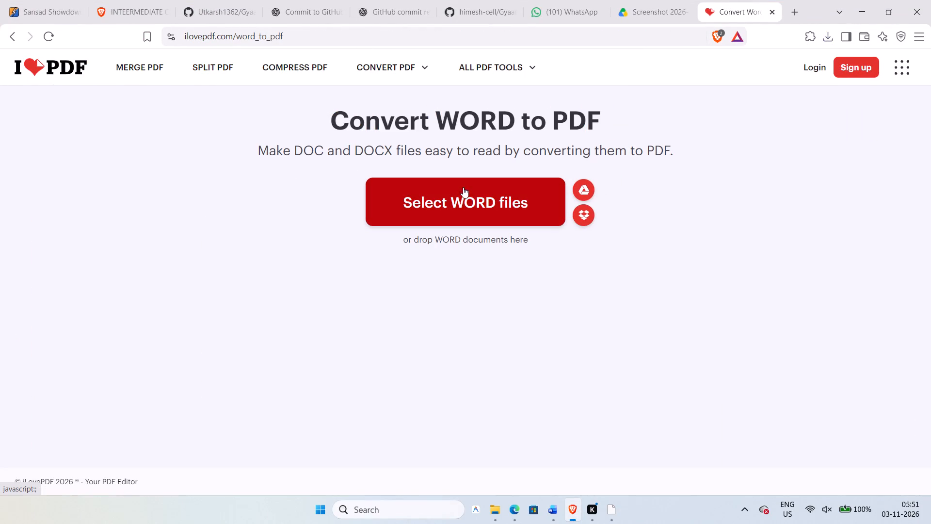
click(467, 191)
click(150, 112)
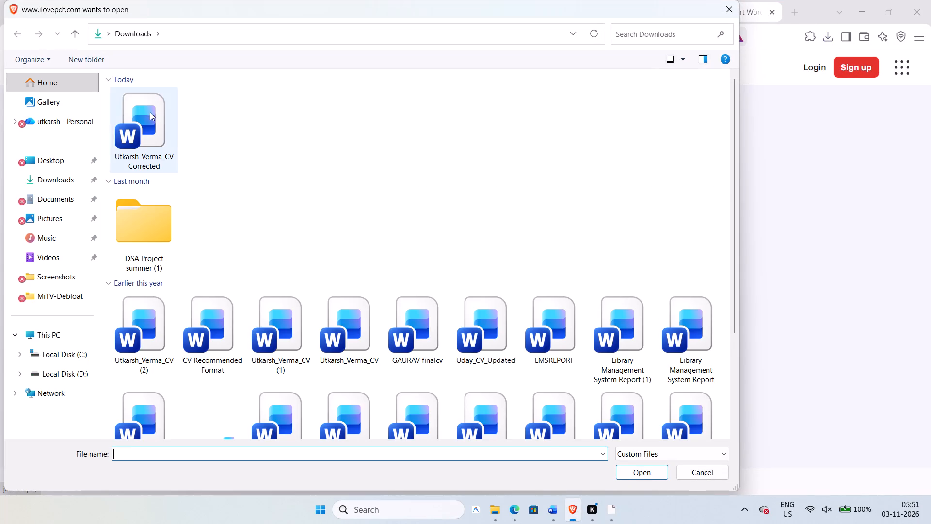
click(631, 471)
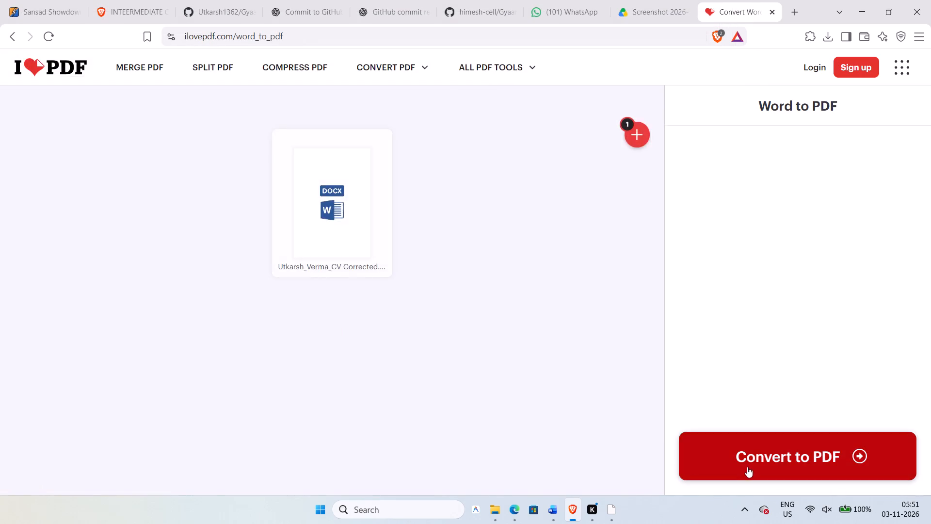
click(747, 467)
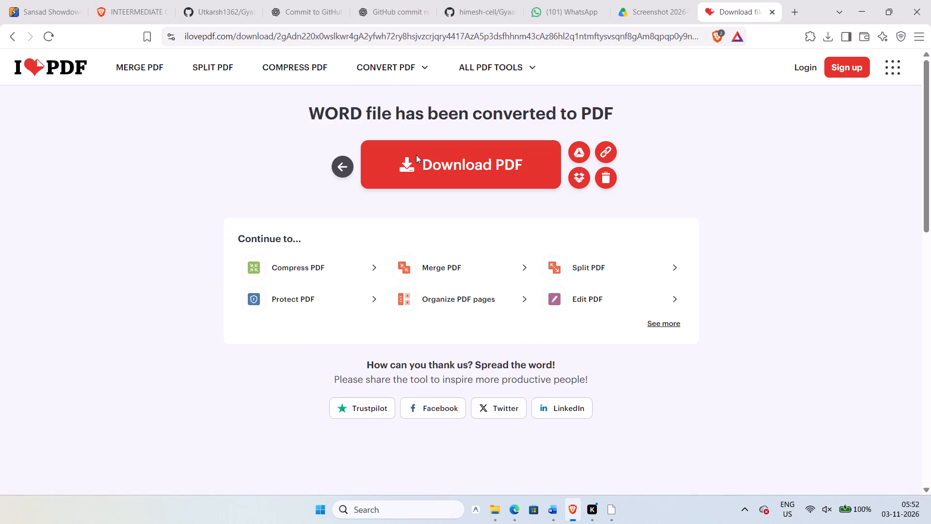
Download the converted PDF to the Desktop, replacing the "Corrected (1)" ending of its file name so that it ends in CV01.
click(417, 184)
click(401, 178)
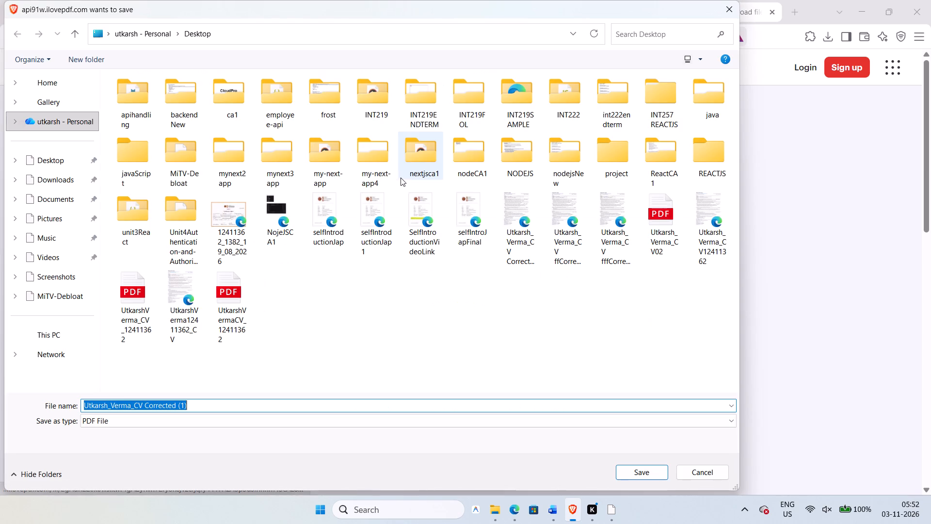
double_click(172, 402)
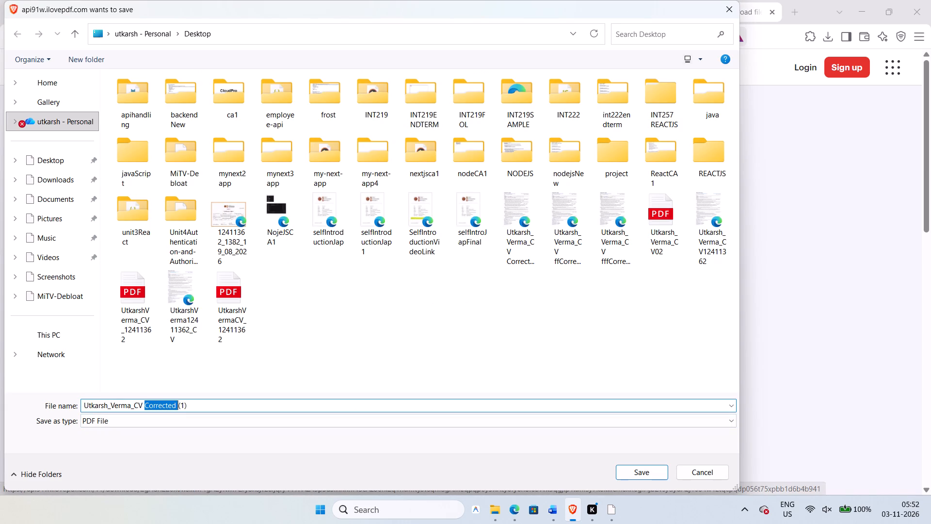
key(BackSpace)
key(Delete)
key(Delete)
key(Delete)
key(bracketright)
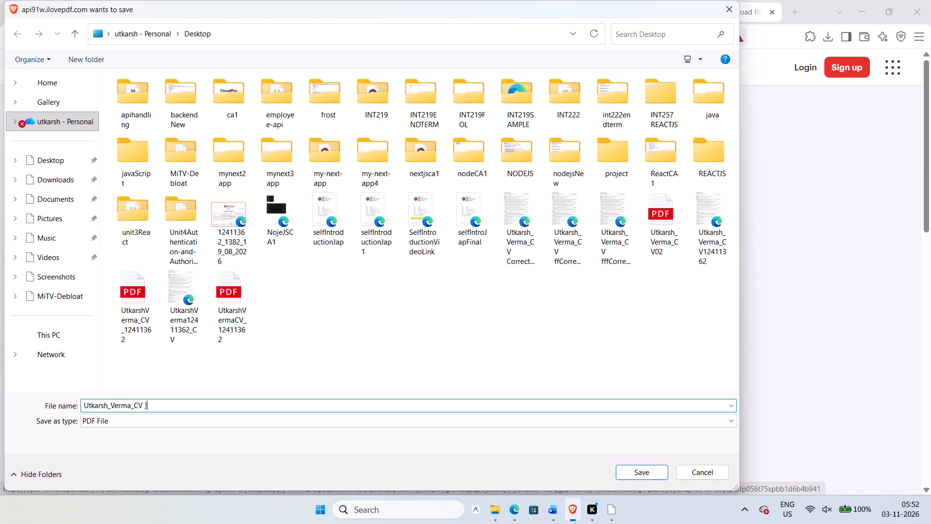
key(BackSpace)
key(BackSpace)
text(01)
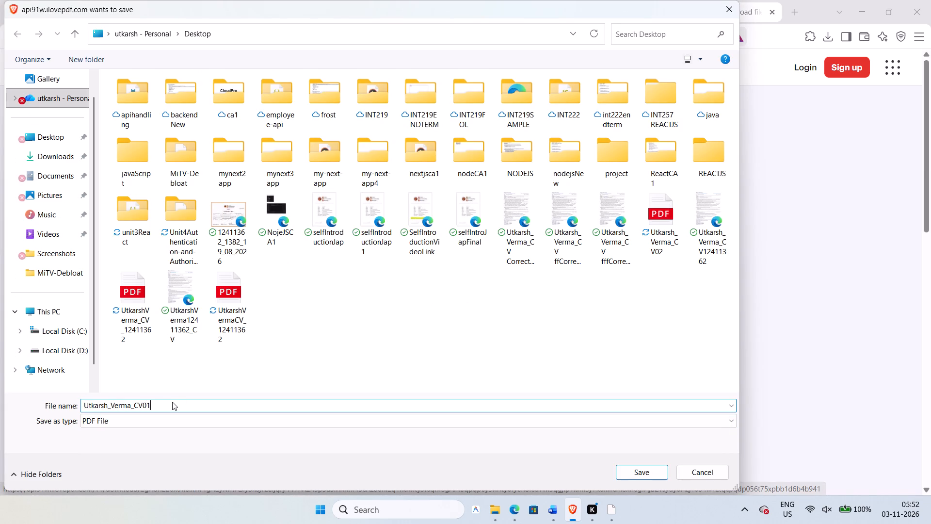
key(Return)
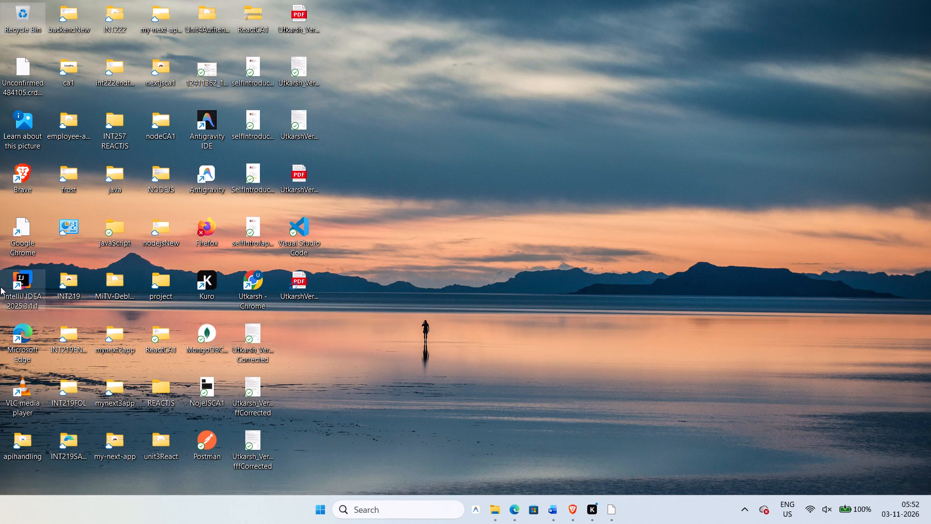
Refresh the desktop, open the new CV01 PDF in Edge and look over its project entries.
scroll(571, 217, right, 1)
right_click(458, 120)
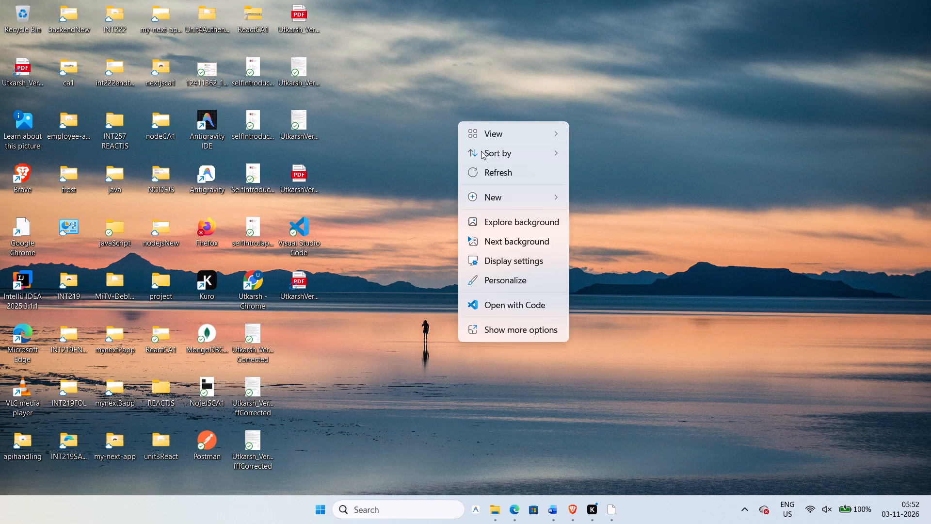
click(500, 174)
double_click(41, 81)
click(34, 78)
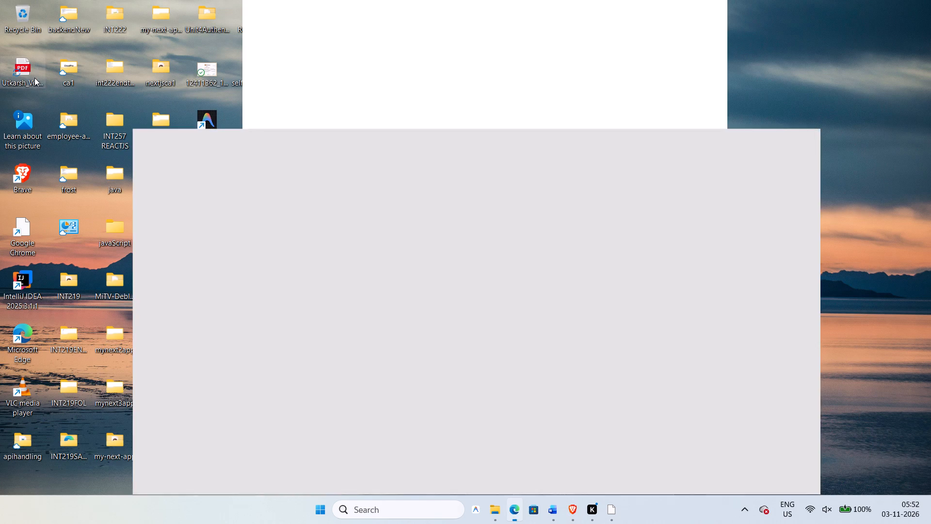
scroll(552, 292, down, 2)
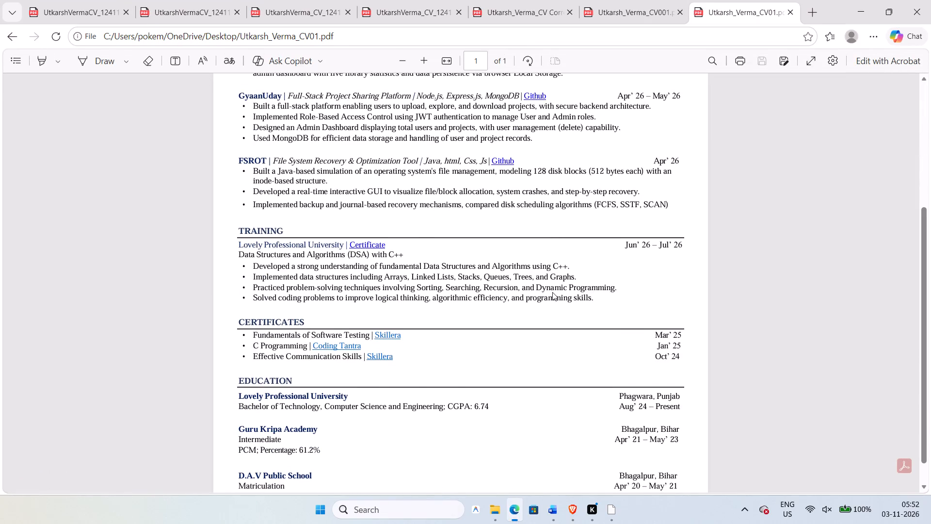
scroll(552, 292, up, 1)
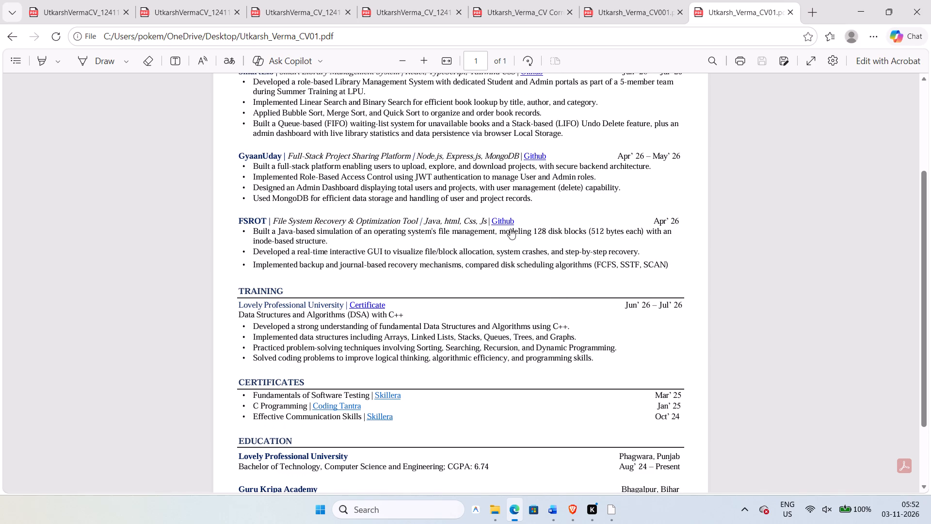
Follow the FSROT project's Github link, check the repository it opens, and return to the CV01 PDF.
ctrl+click(499, 221)
click(727, 3)
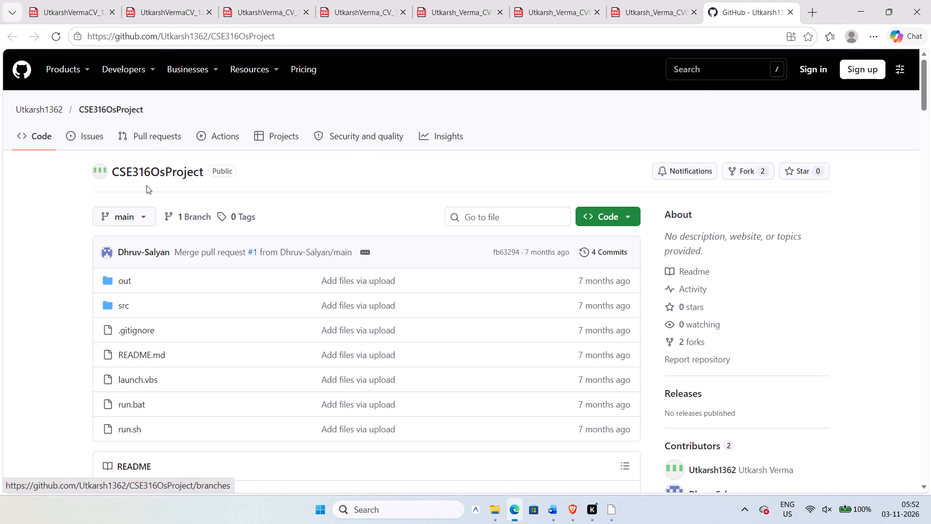
click(178, 174)
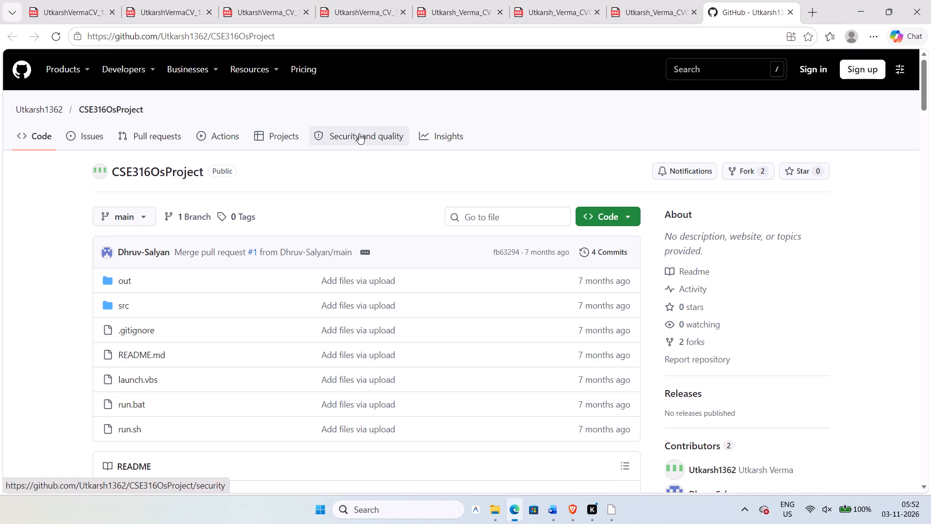
scroll(709, 171, down, 2)
scroll(709, 171, up, 1)
click(645, 0)
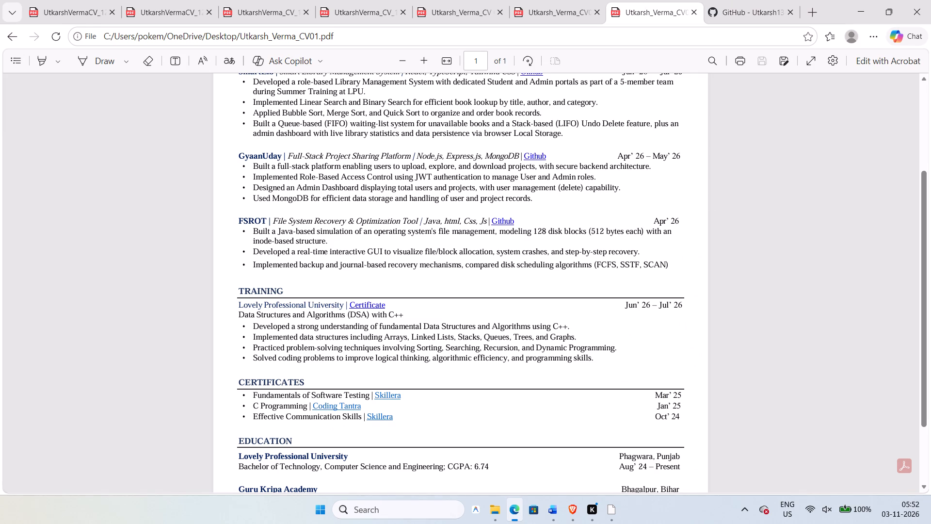
Proofread the whole CV01 PDF from the header to the education section, examining separators, dates, spacing and alignment.
scroll(572, 213, up, 3)
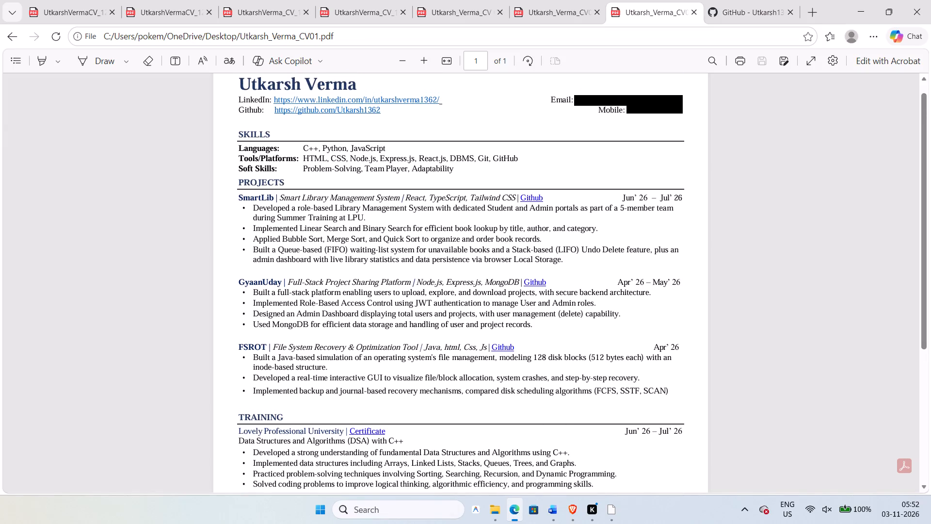
scroll(572, 213, up, 1)
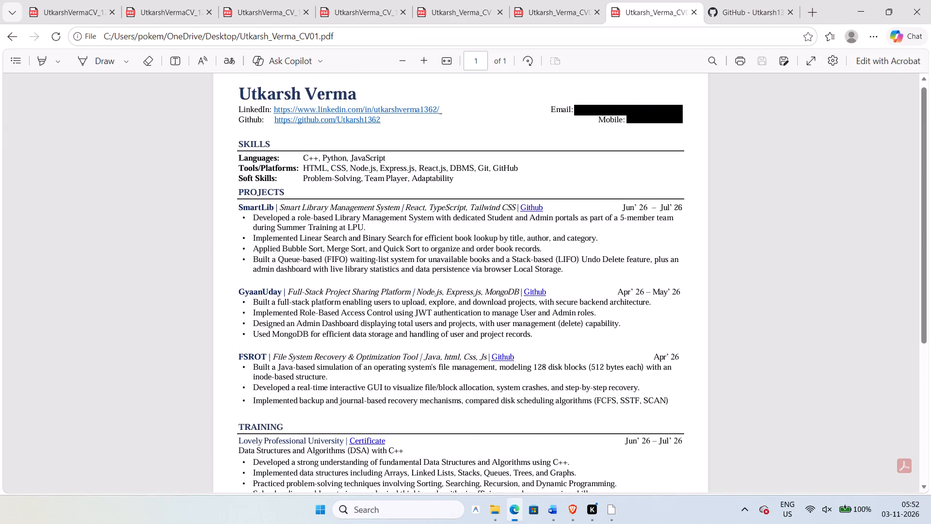
scroll(572, 213, down, 1)
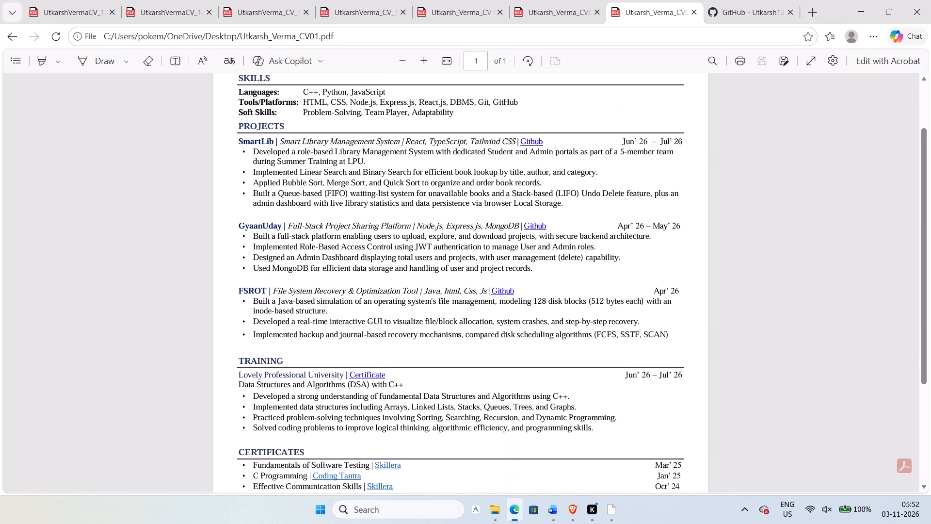
scroll(572, 213, down, 2)
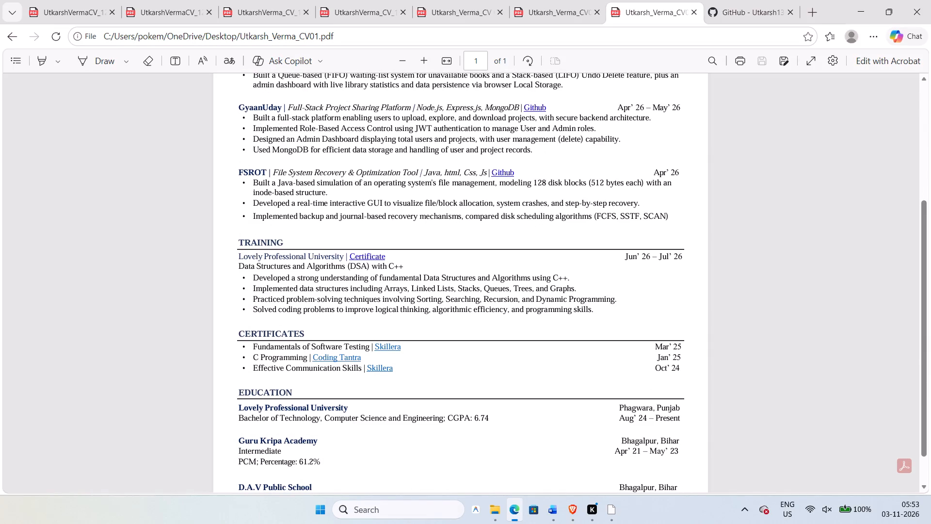
scroll(572, 213, down, 2)
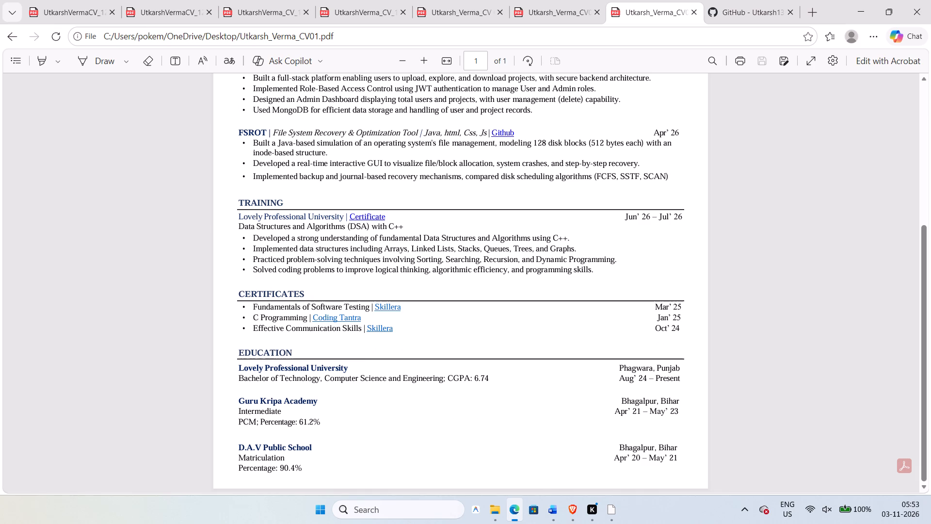
scroll(572, 213, up, 8)
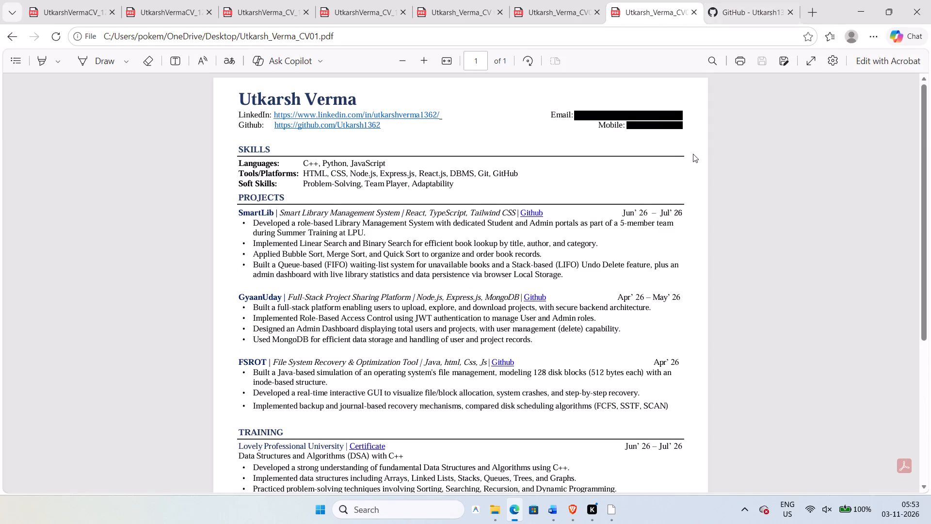
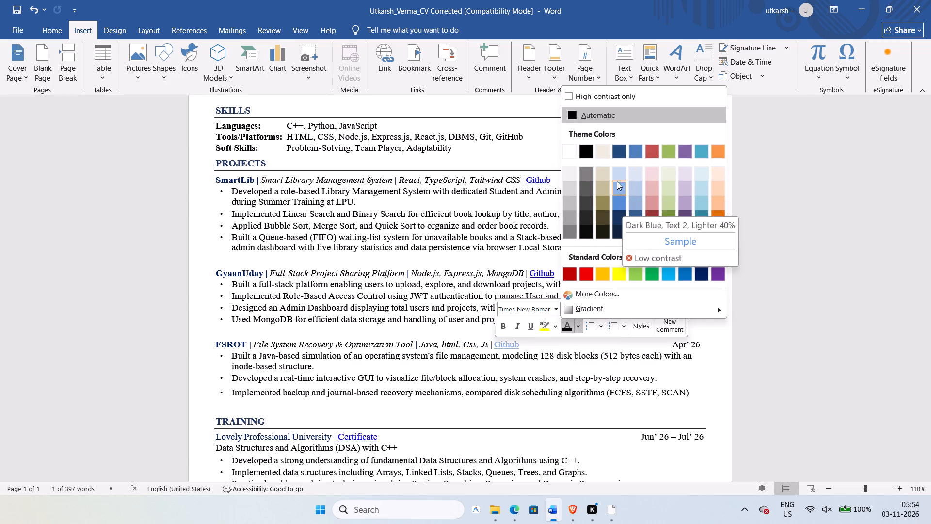
Leave the FSROT Github link's colour choice and undo the last formatting change to the separator after the GyaanUday project title.
click(586, 311)
click(544, 422)
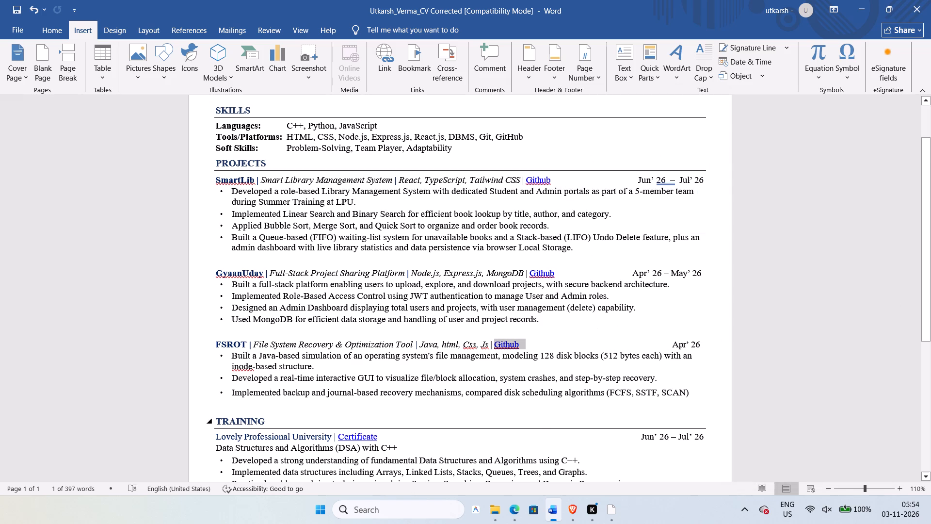
key(ctrl+z)
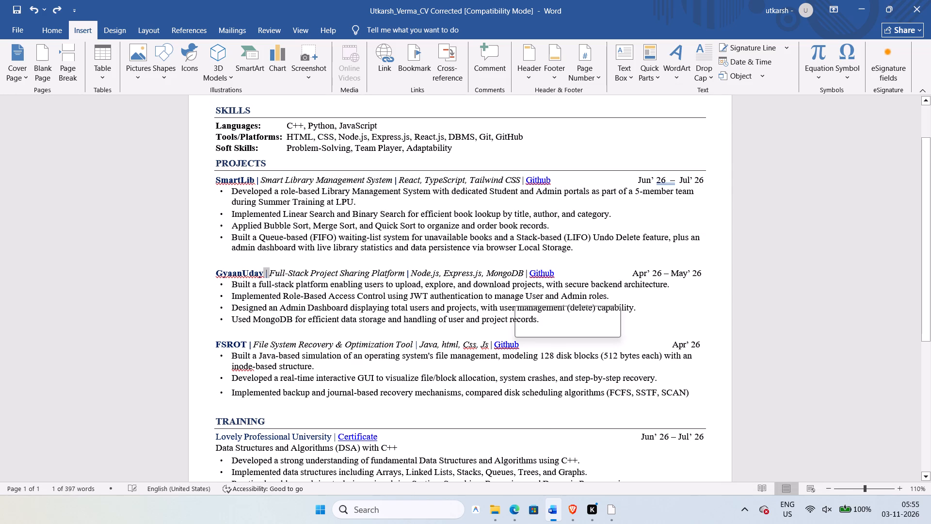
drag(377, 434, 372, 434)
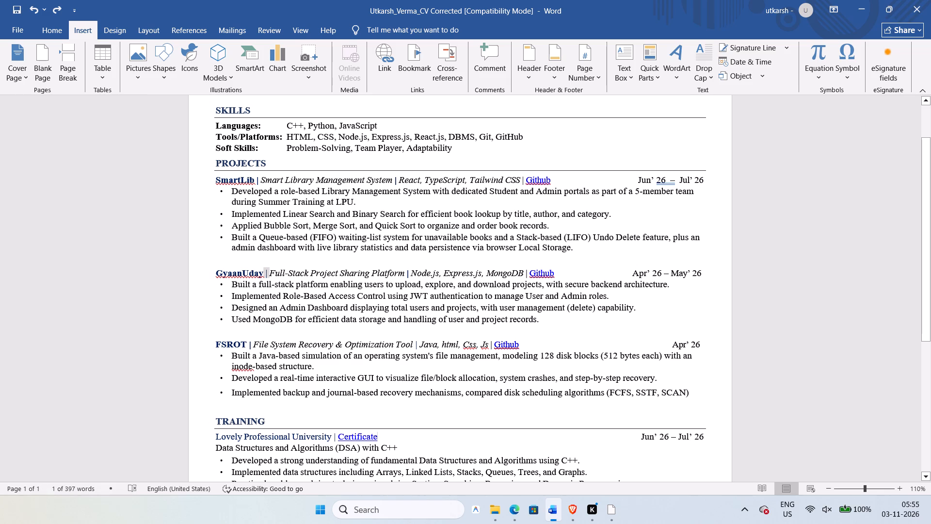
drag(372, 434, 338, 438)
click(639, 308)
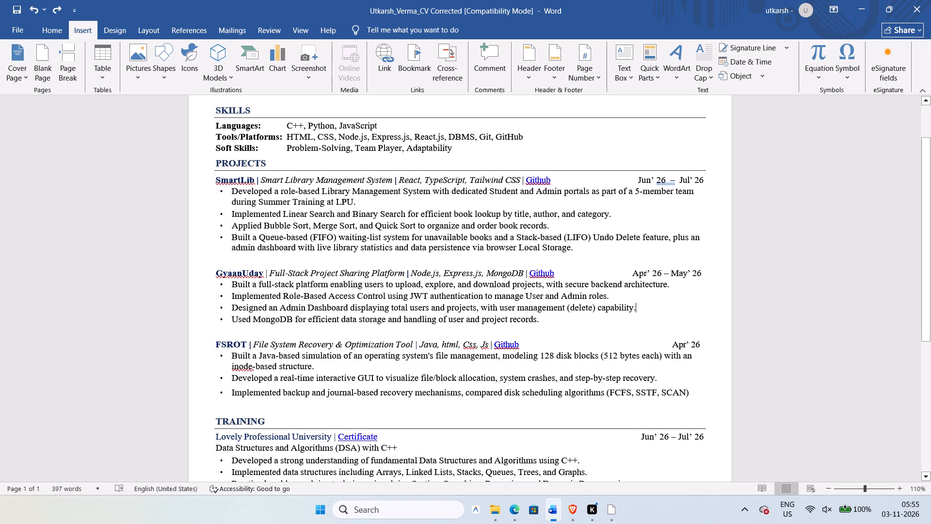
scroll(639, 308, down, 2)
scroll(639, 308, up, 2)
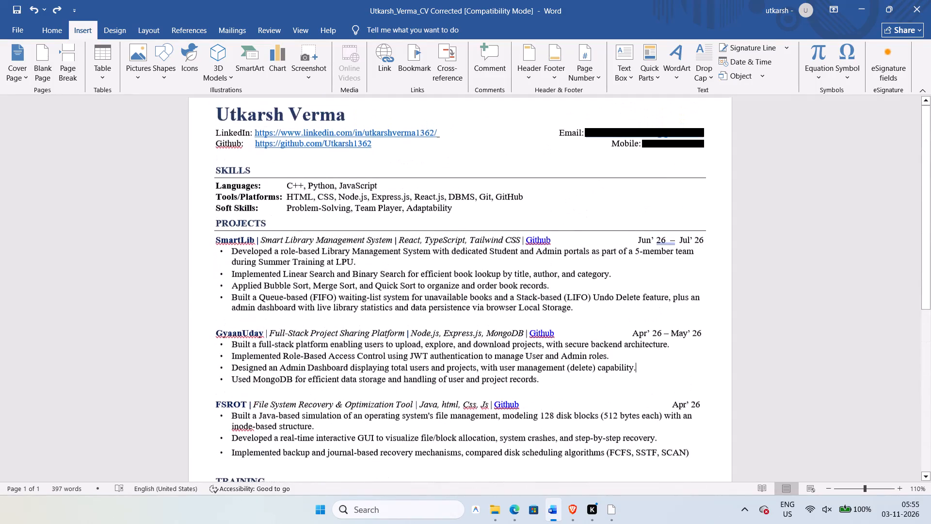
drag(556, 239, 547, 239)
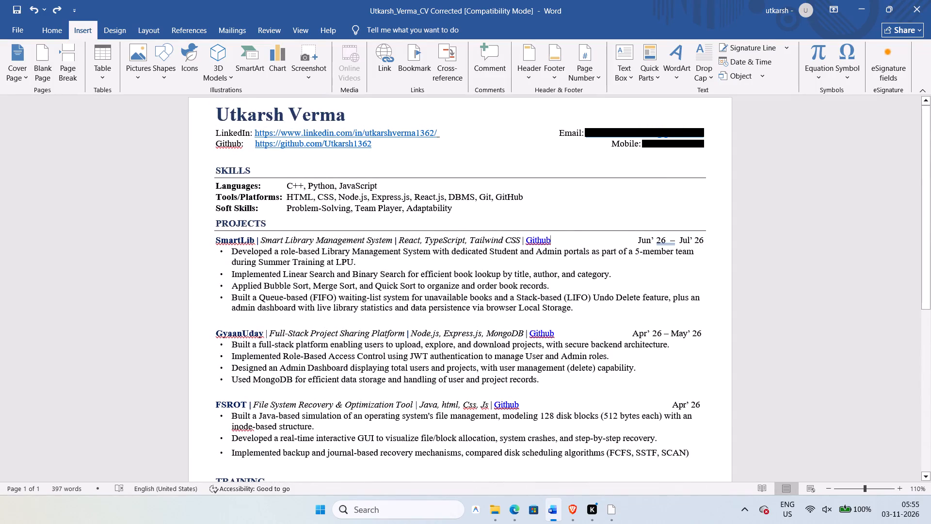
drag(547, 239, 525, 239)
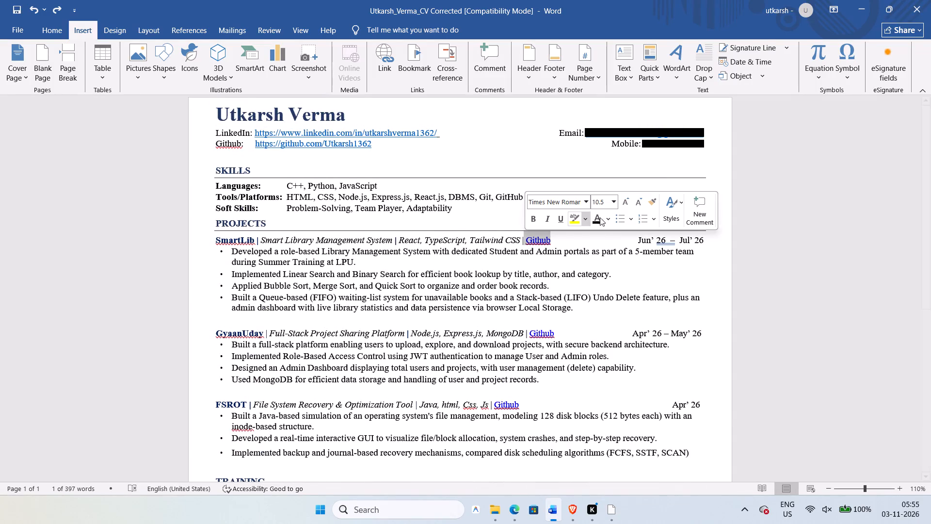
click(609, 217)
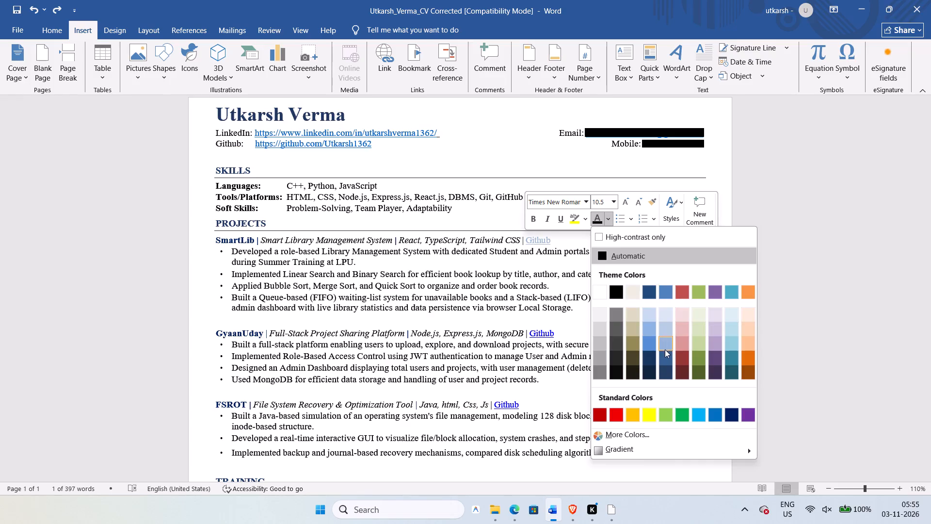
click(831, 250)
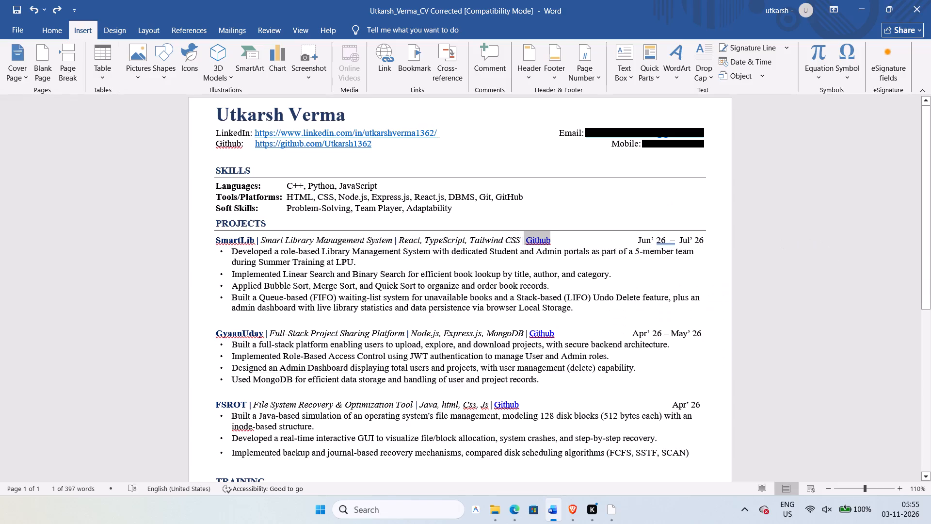
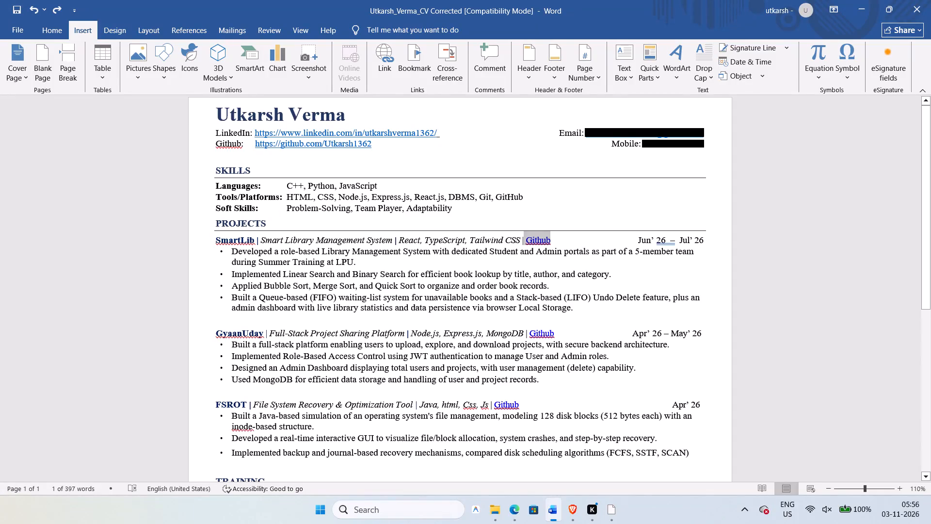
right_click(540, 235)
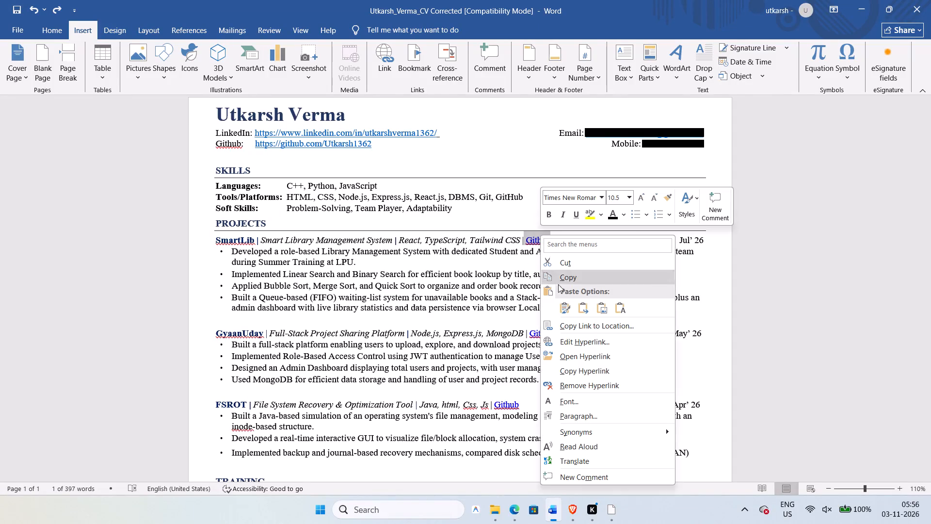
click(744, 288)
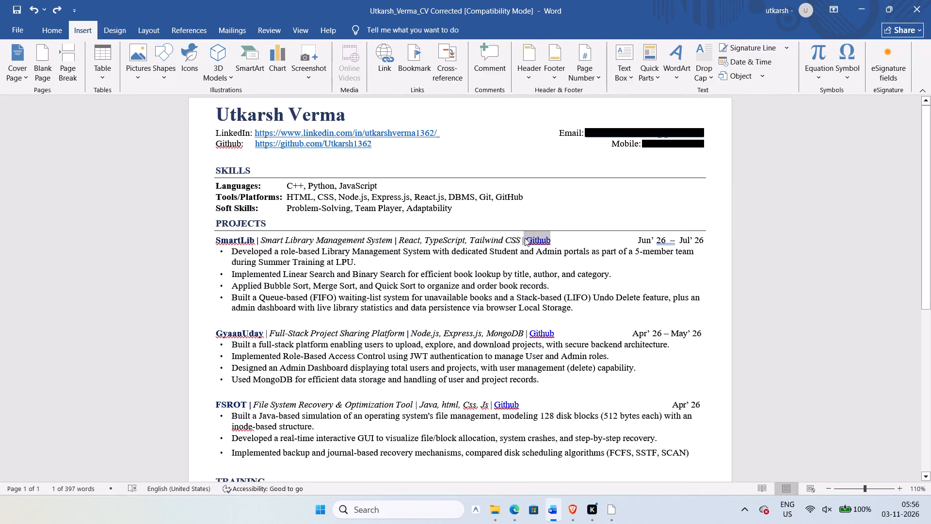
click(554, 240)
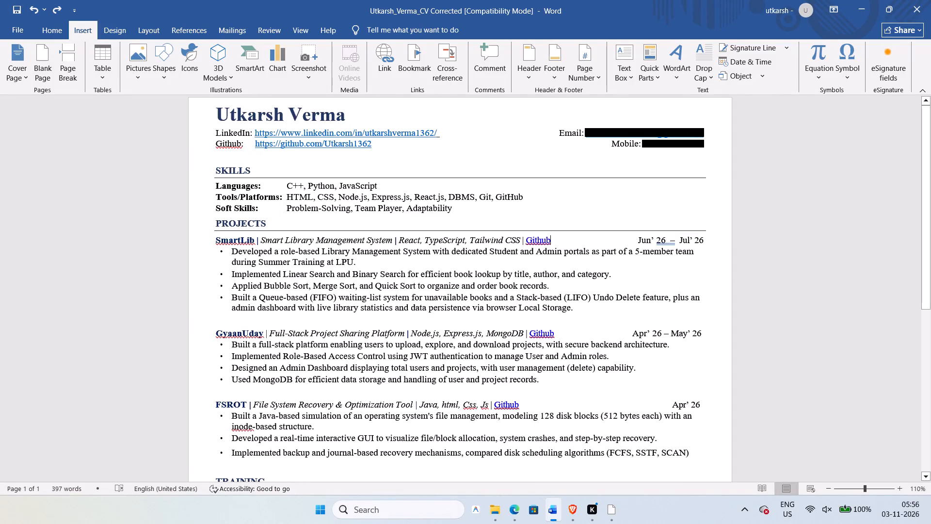
In the SmartLib heading, bold the separator before the Github link and remove italics from the separator before React.
click(525, 243)
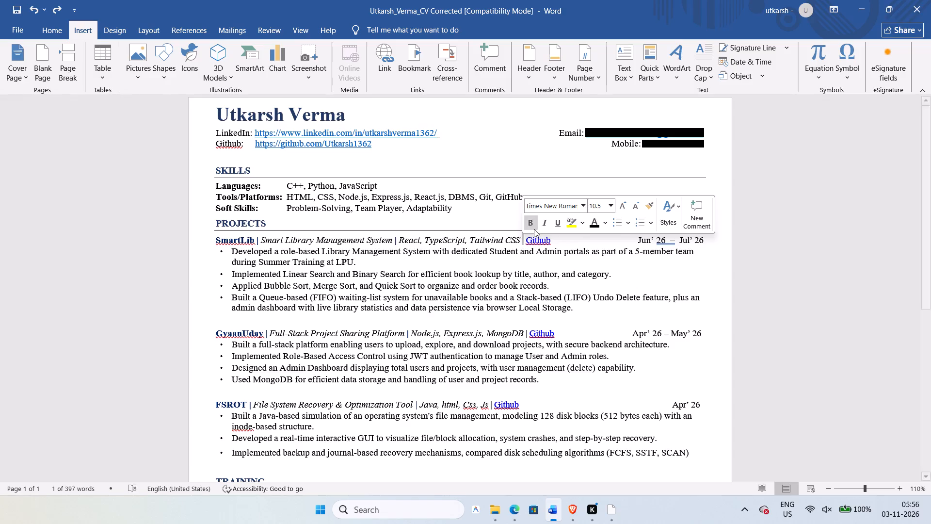
click(534, 229)
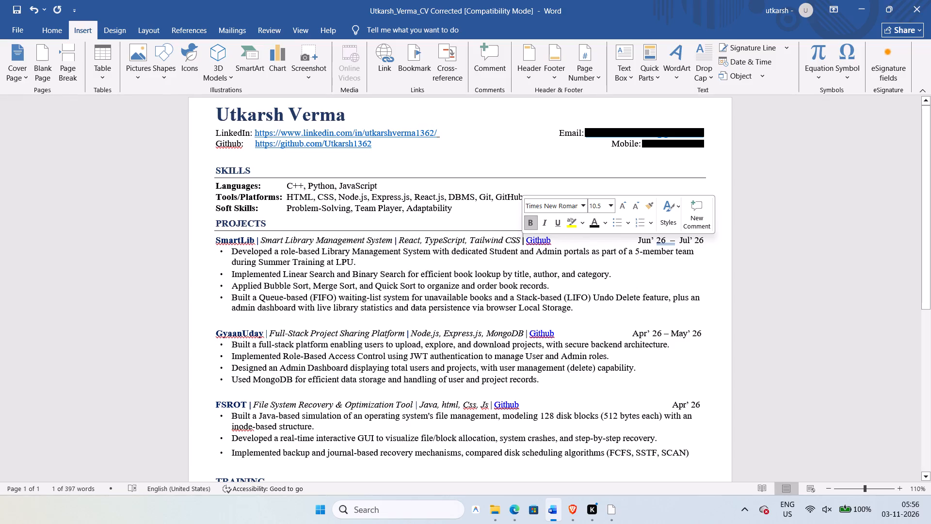
drag(398, 244, 394, 243)
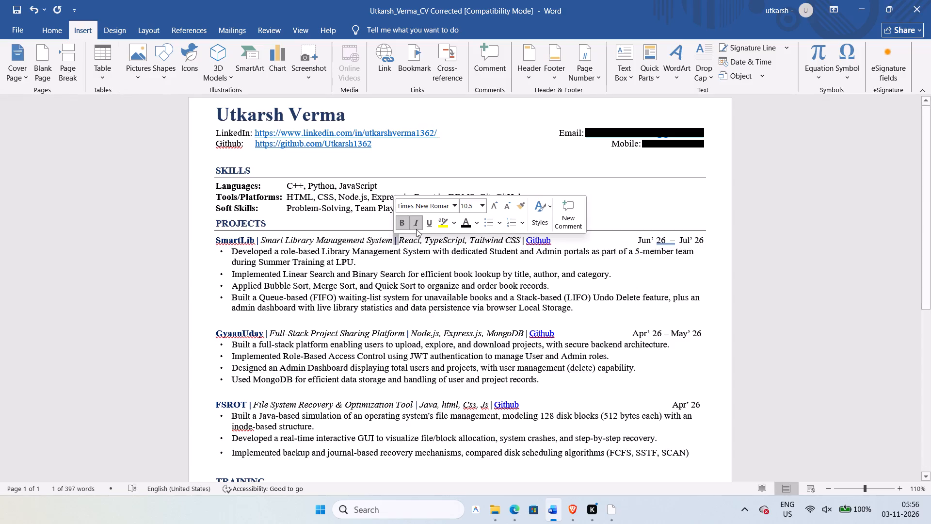
click(418, 225)
click(429, 262)
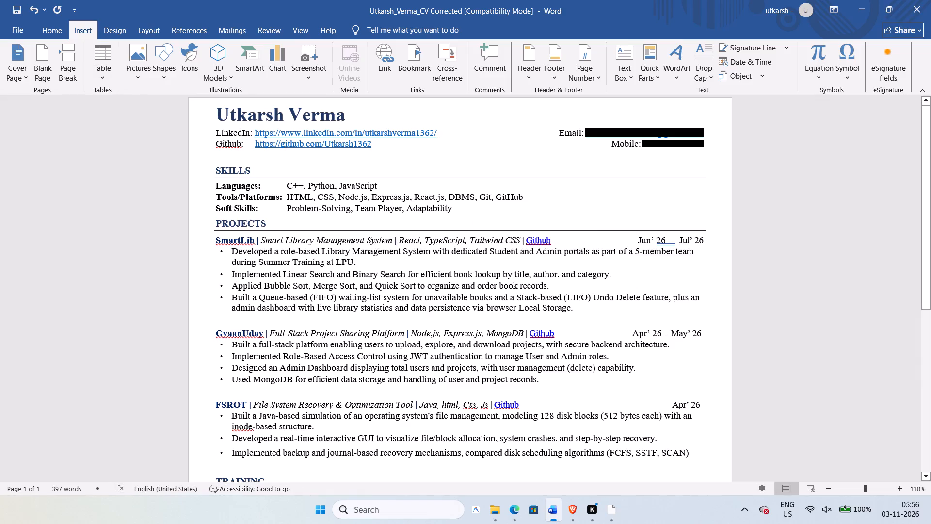
In the GyaanUday heading, remove italics from the separator before Node.js and bold the separator before the Github link.
drag(412, 333, 406, 333)
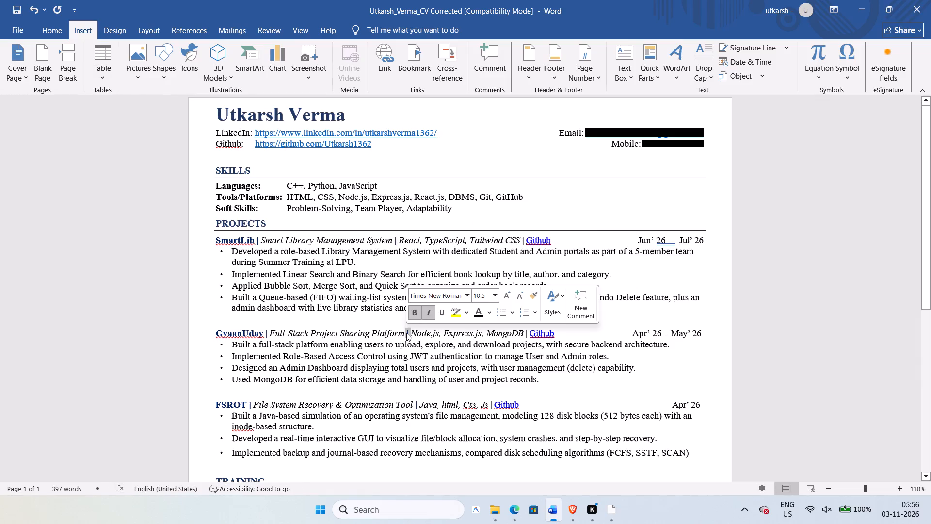
click(434, 310)
click(388, 317)
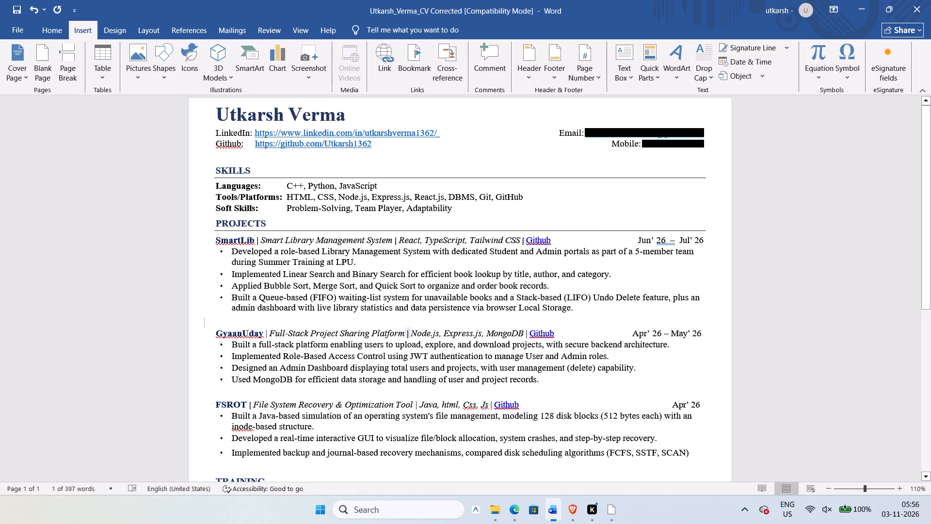
click(528, 334)
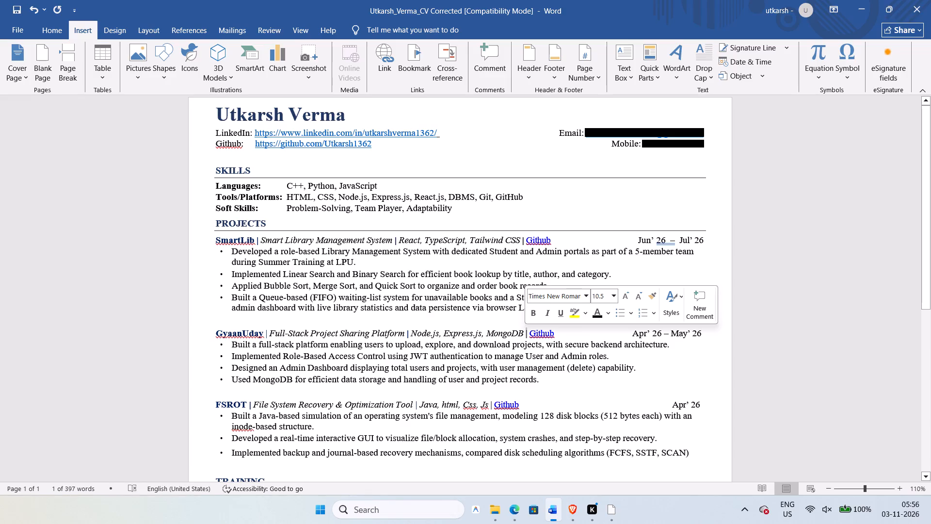
click(535, 316)
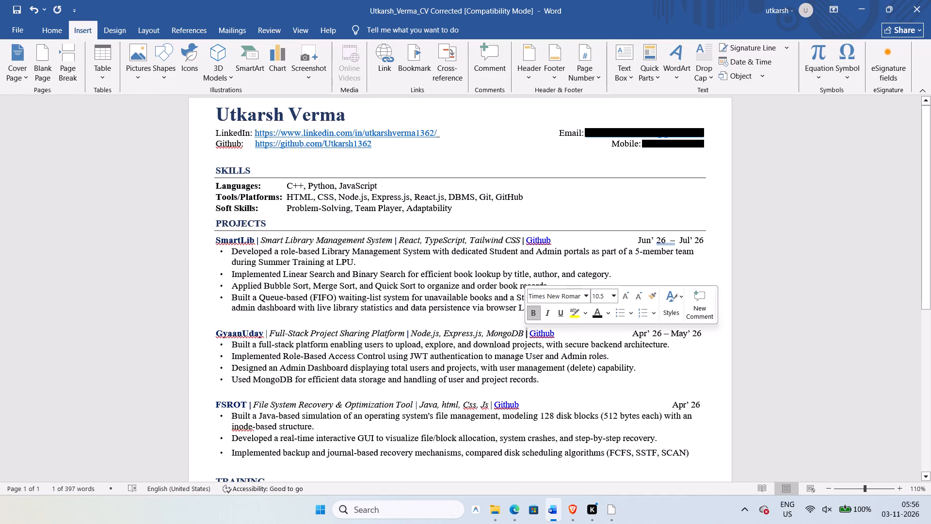
Bold the separator before the Github link in the FSROT project heading.
click(493, 405)
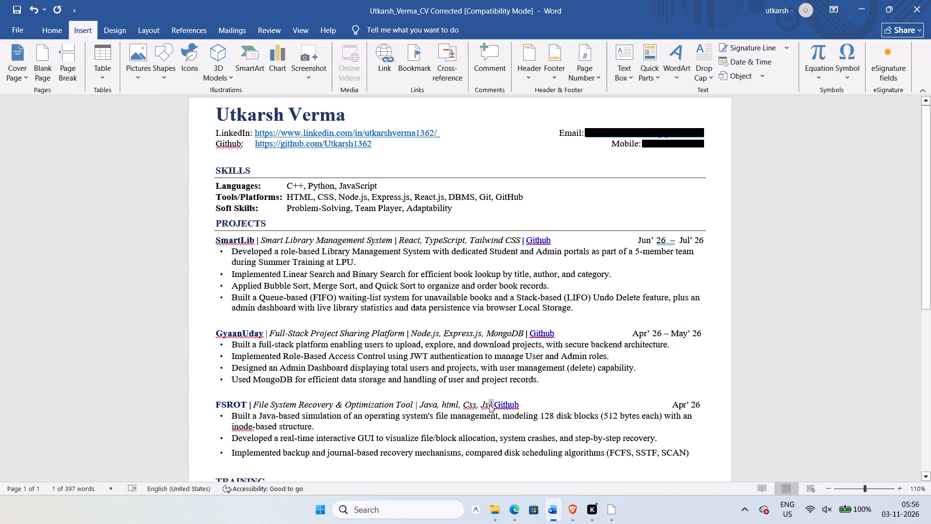
click(497, 389)
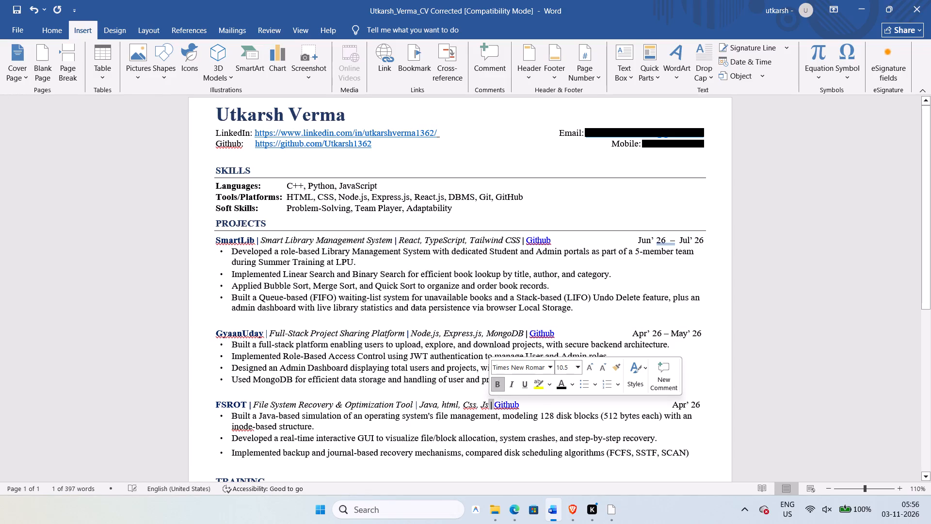
double_click(251, 405)
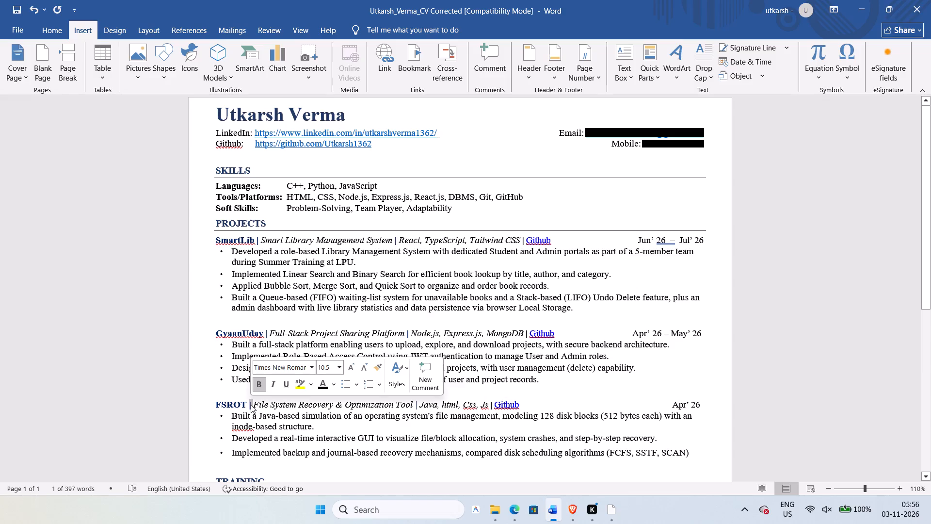
click(808, 368)
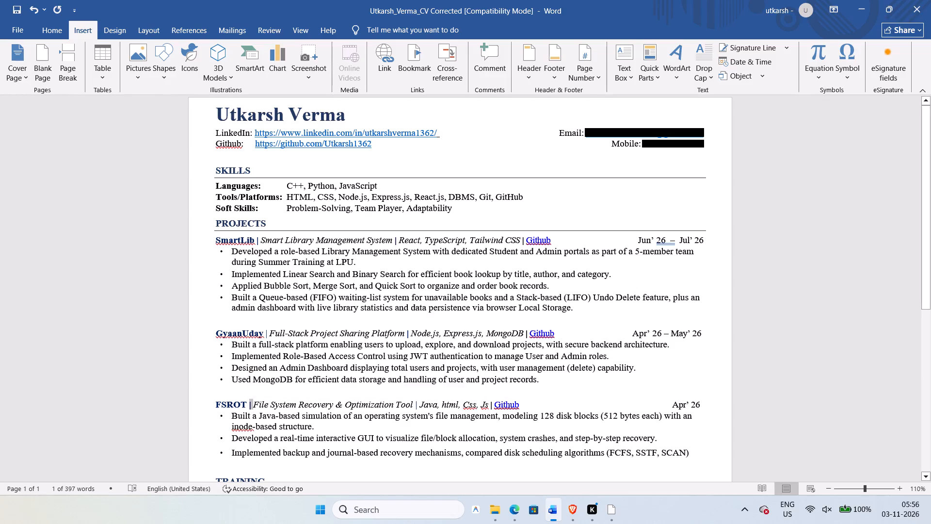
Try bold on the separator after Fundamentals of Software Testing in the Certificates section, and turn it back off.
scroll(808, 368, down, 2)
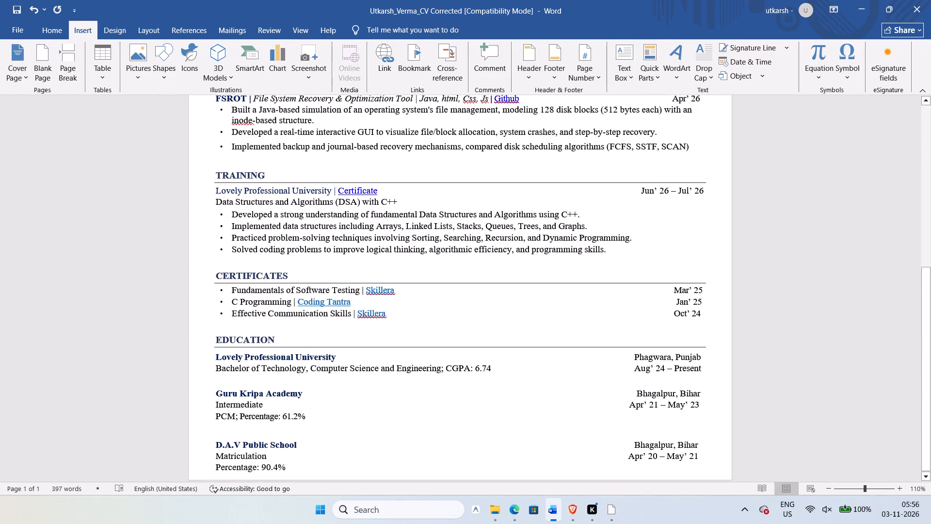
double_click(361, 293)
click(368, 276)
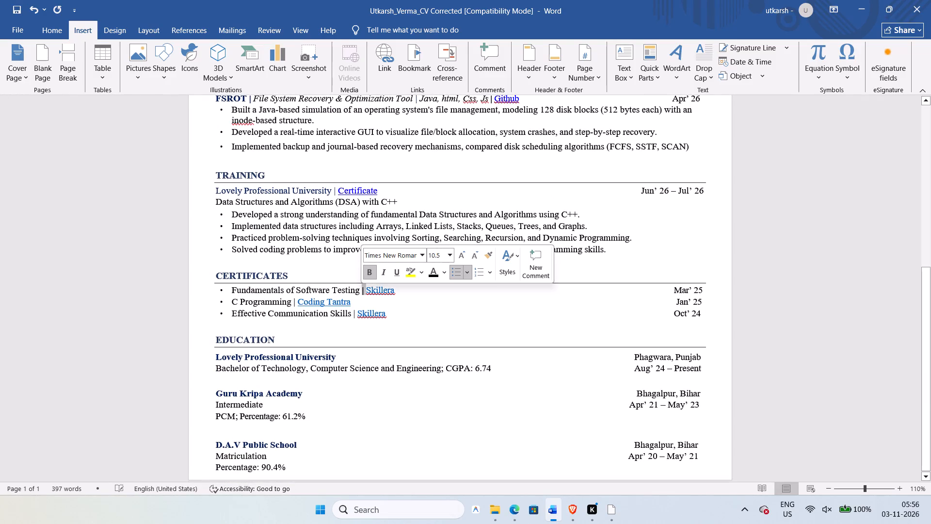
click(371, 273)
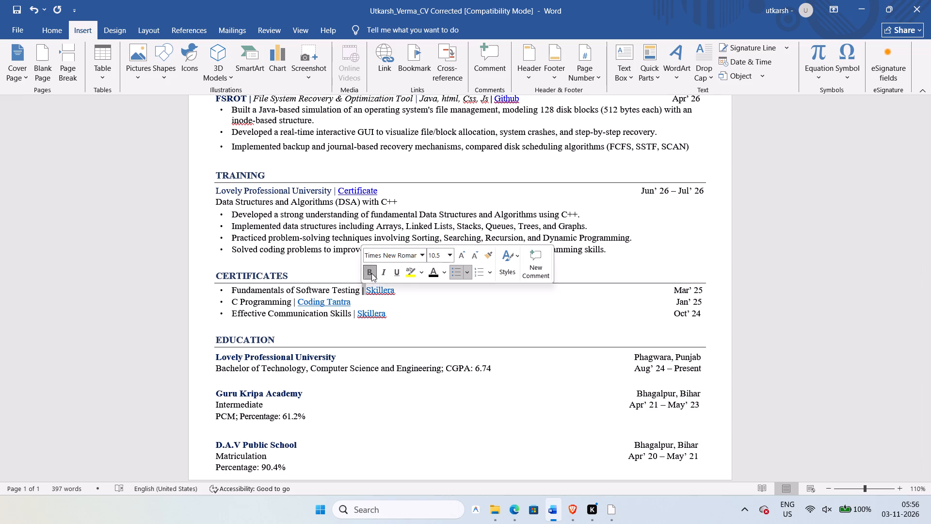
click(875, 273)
Bold the separator directly after the GyaanUday project title.
scroll(875, 273, up, 1)
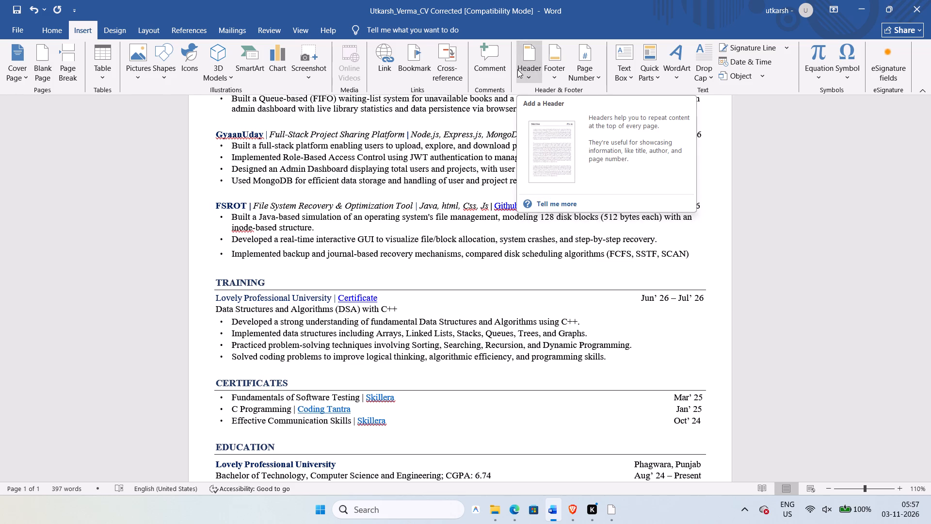
double_click(265, 135)
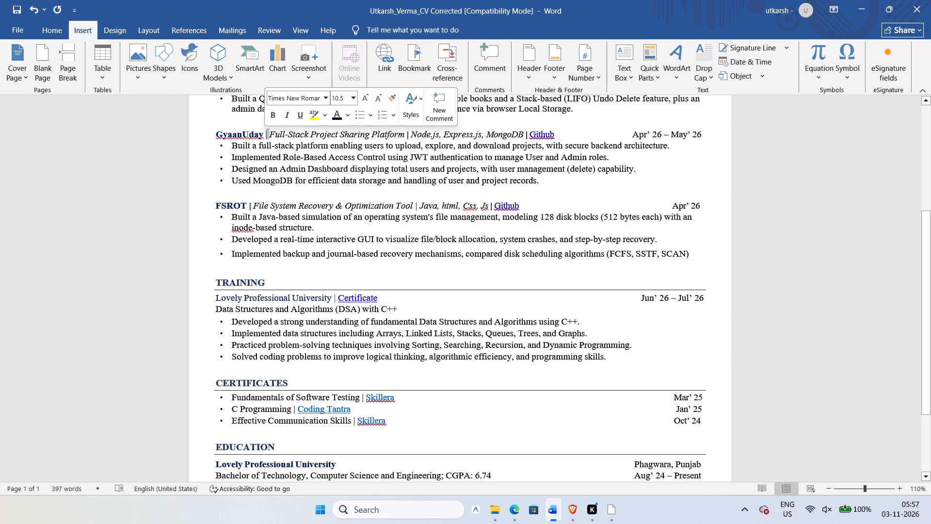
click(272, 121)
click(170, 185)
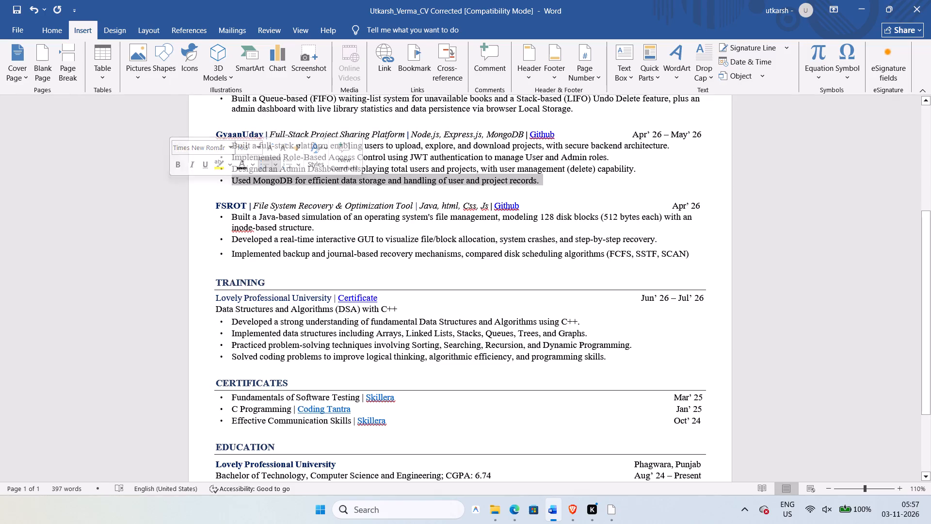
click(829, 231)
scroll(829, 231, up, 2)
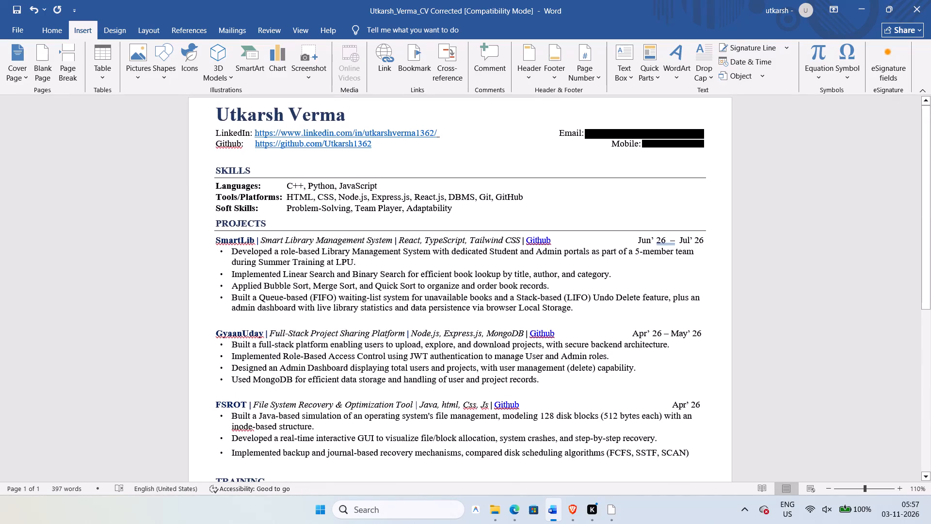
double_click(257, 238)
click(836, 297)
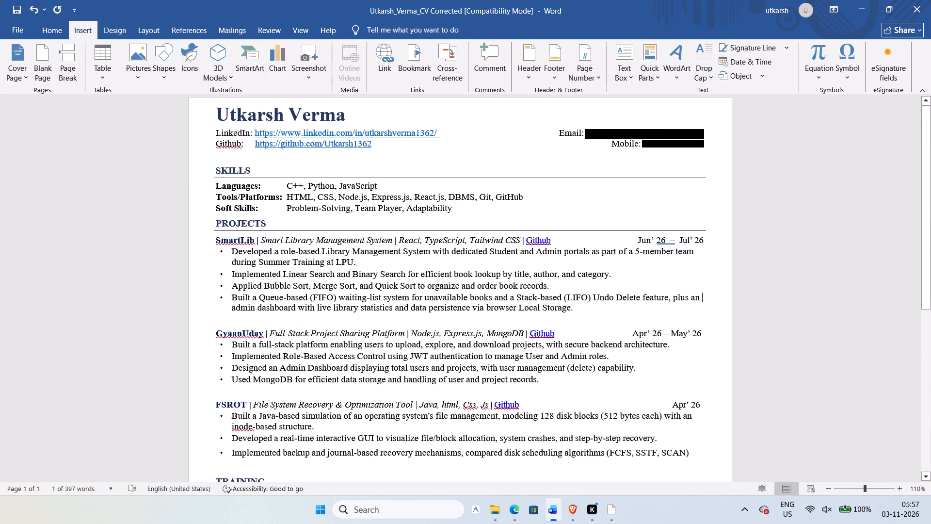
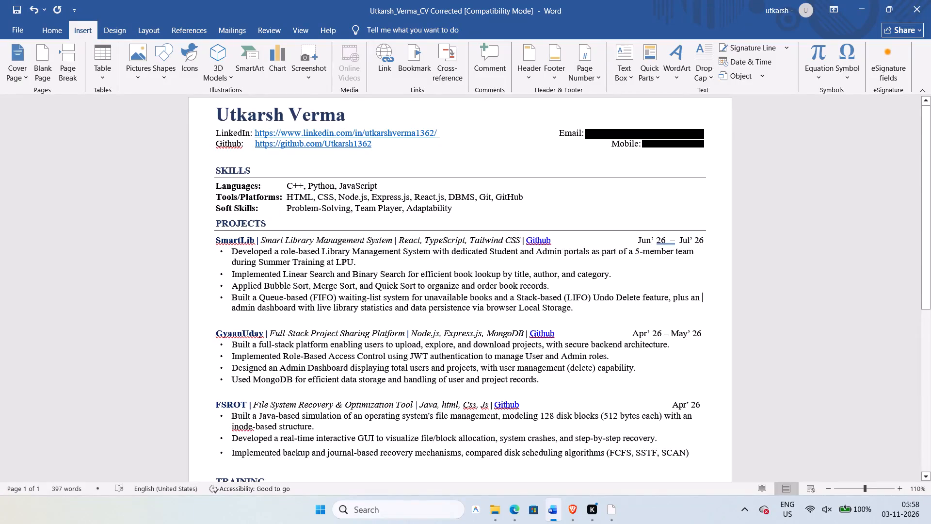
Save the corrected CV document with its updated separator formatting.
scroll(633, 378, down, 3)
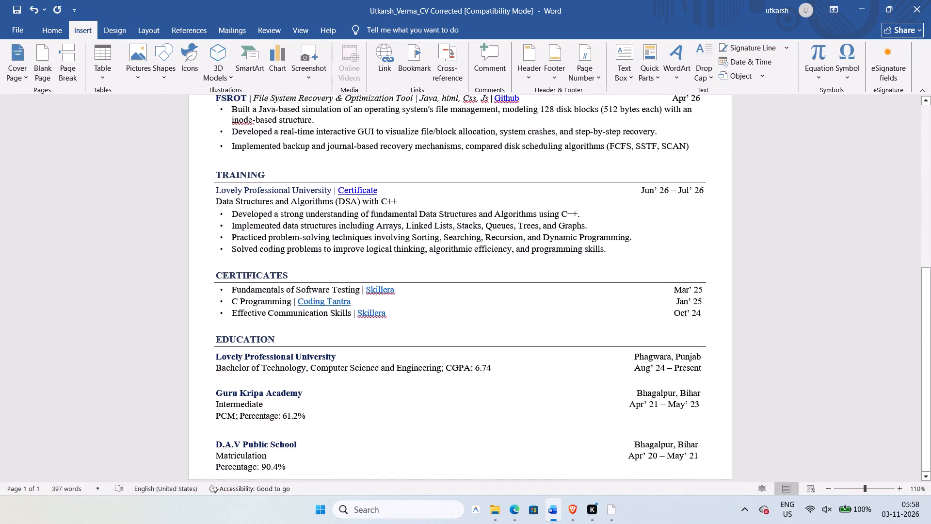
scroll(633, 378, down, 4)
key(ctrl+s)
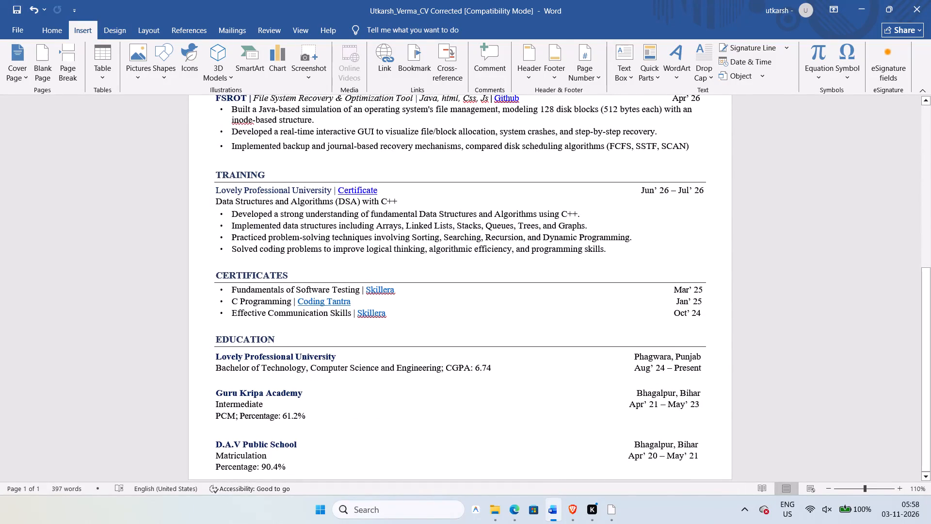
key(ctrl+s)
click(20, 28)
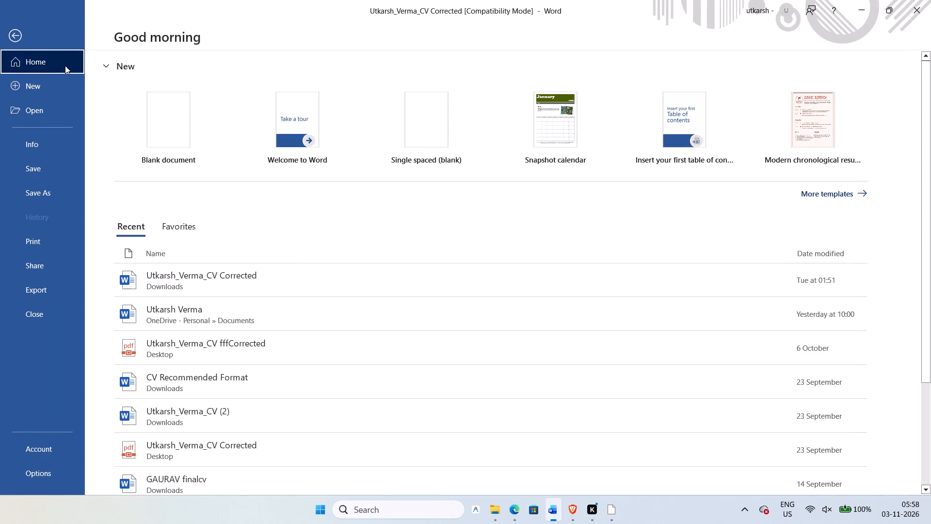
click(11, 35)
Set the font colour of the Github link in the FSROT project heading to the custom hex colour #1F3868.
scroll(259, 184, up, 3)
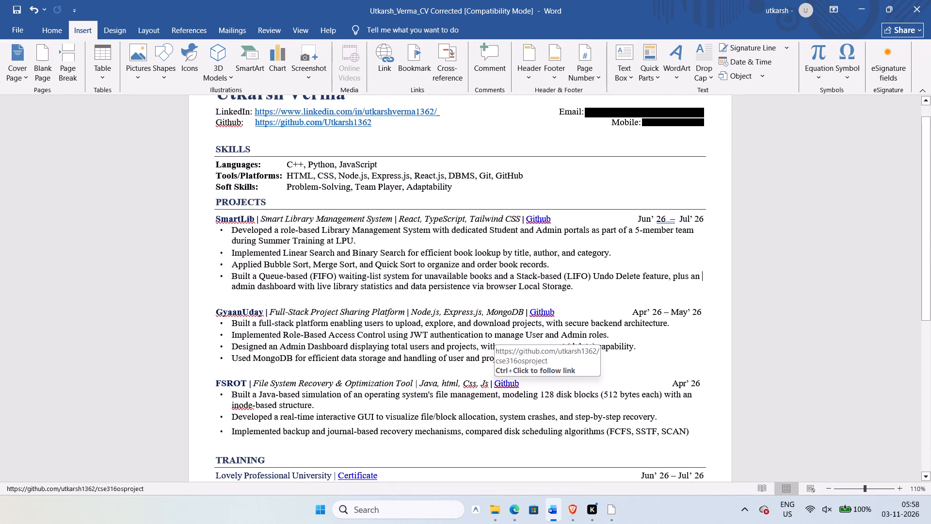
drag(521, 381, 503, 380)
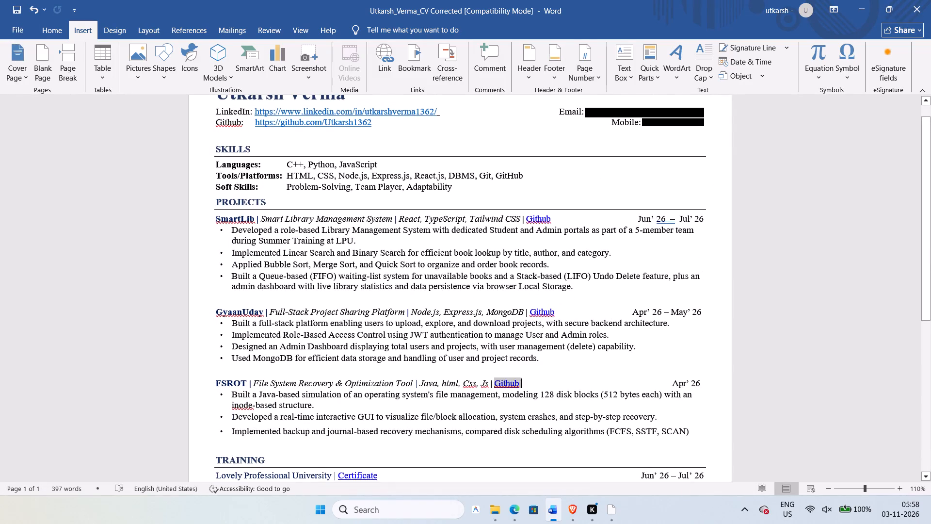
drag(503, 380, 497, 381)
click(584, 356)
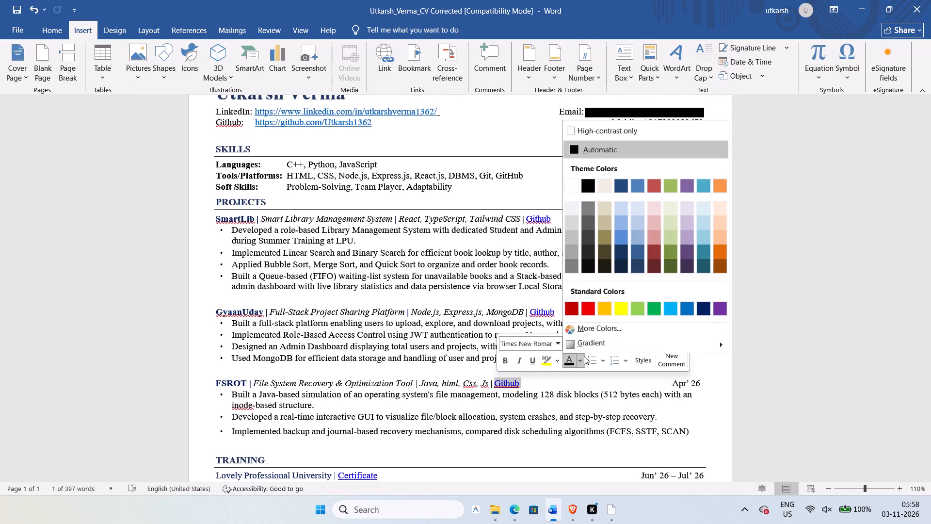
click(626, 328)
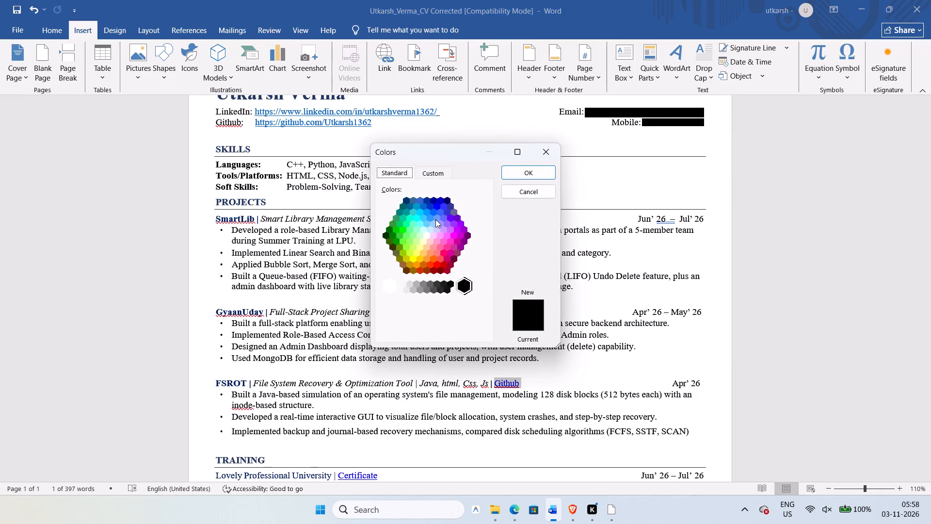
click(436, 169)
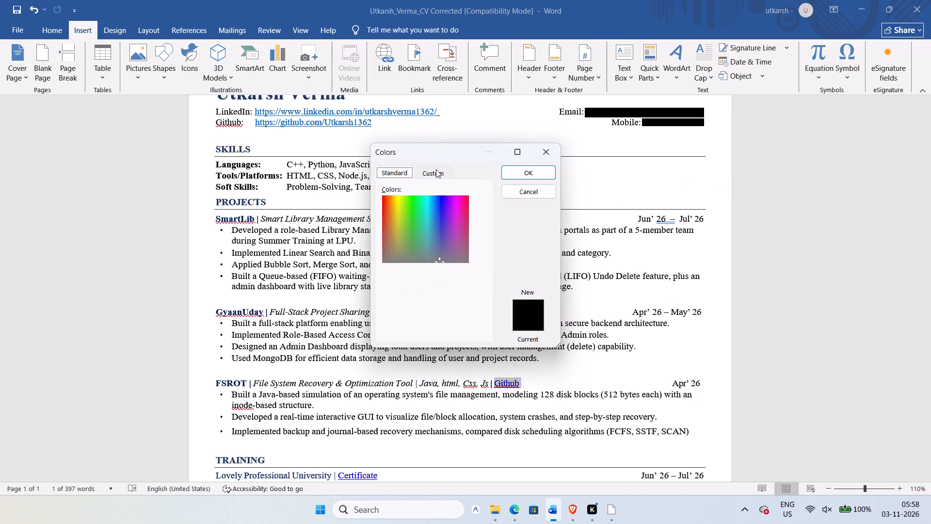
double_click(451, 332)
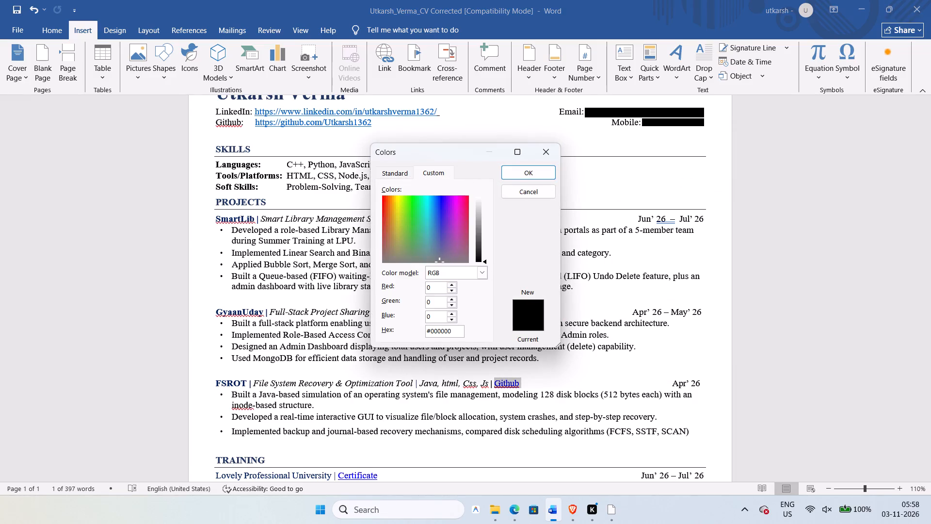
triple_click(437, 331)
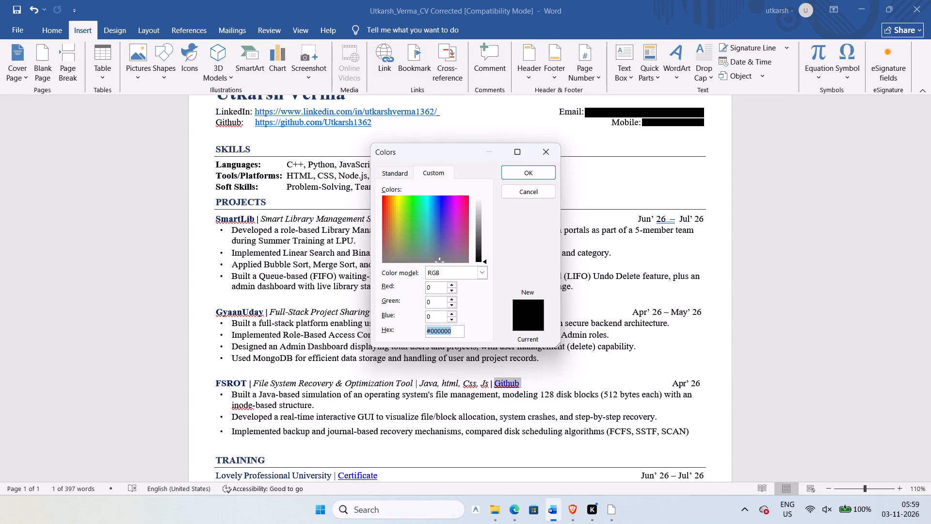
click(452, 331)
key(BackSpace)
key(BackSpace)
key(BackSpace)
key(BackSpace)
key(BackSpace)
key(BackSpace)
key(1)
key(f)
text(3868)
click(524, 169)
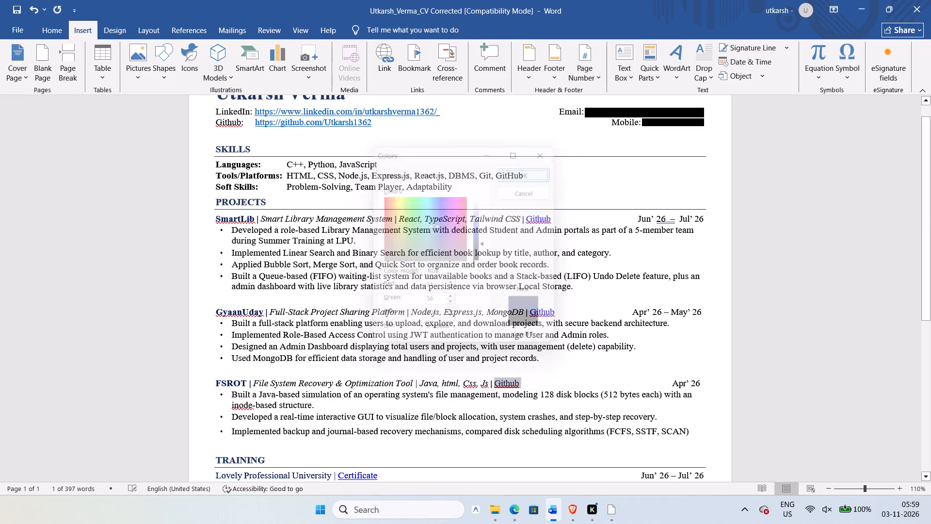
click(554, 378)
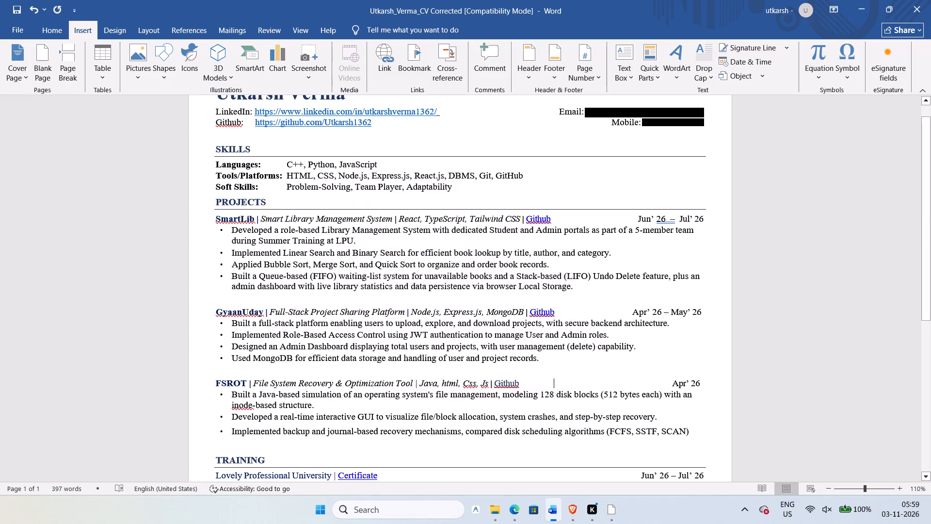
Examine the FSROT Github link's colour up close and compare it with the other links in the CV.
scroll(552, 436, down, 1)
ctrl+scroll(517, 333, up, 7)
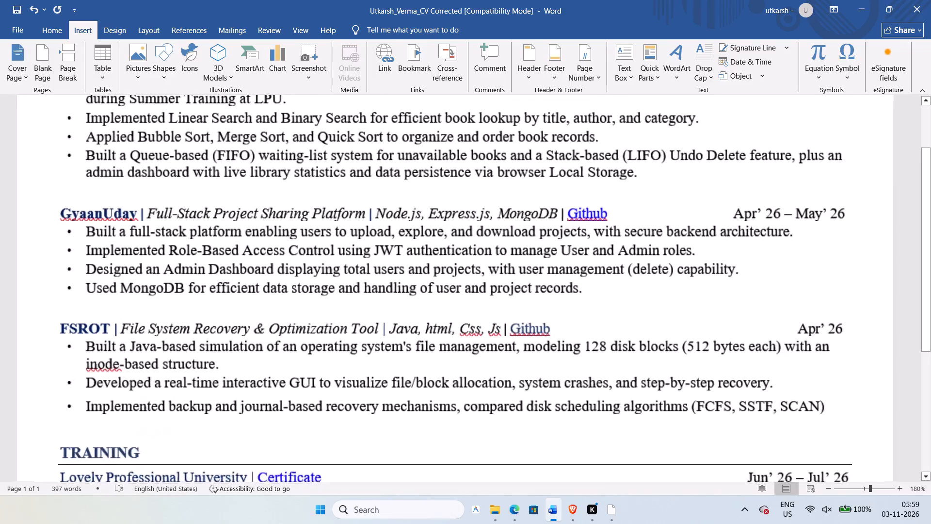
ctrl+scroll(517, 333, down, 6)
scroll(517, 333, up, 1)
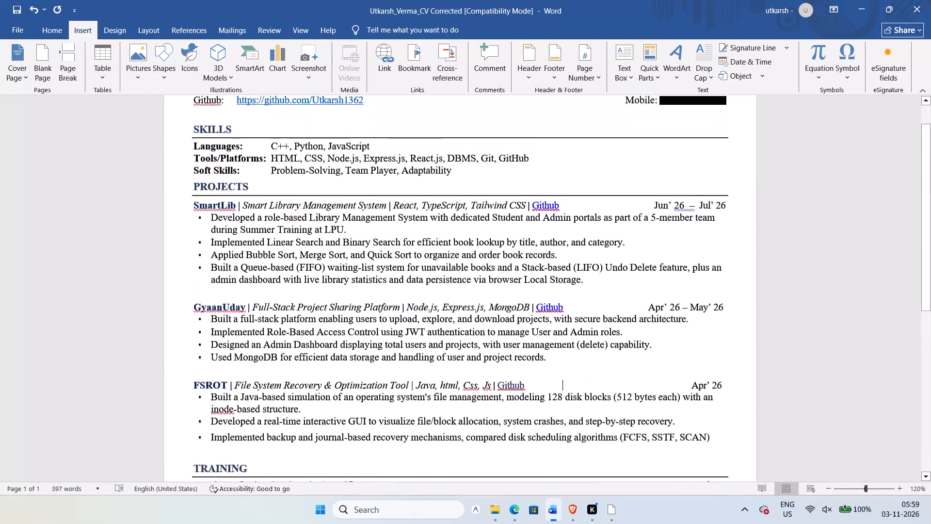
scroll(517, 333, up, 1)
scroll(517, 333, down, 2)
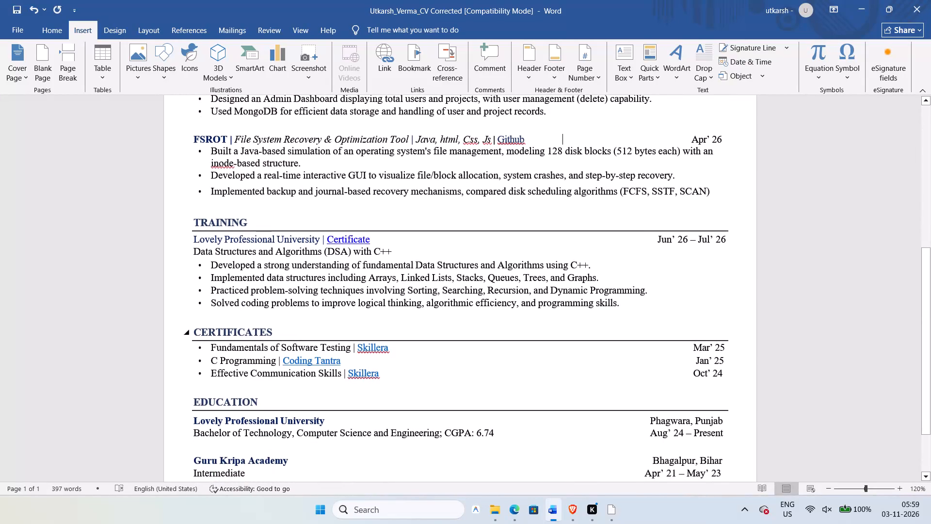
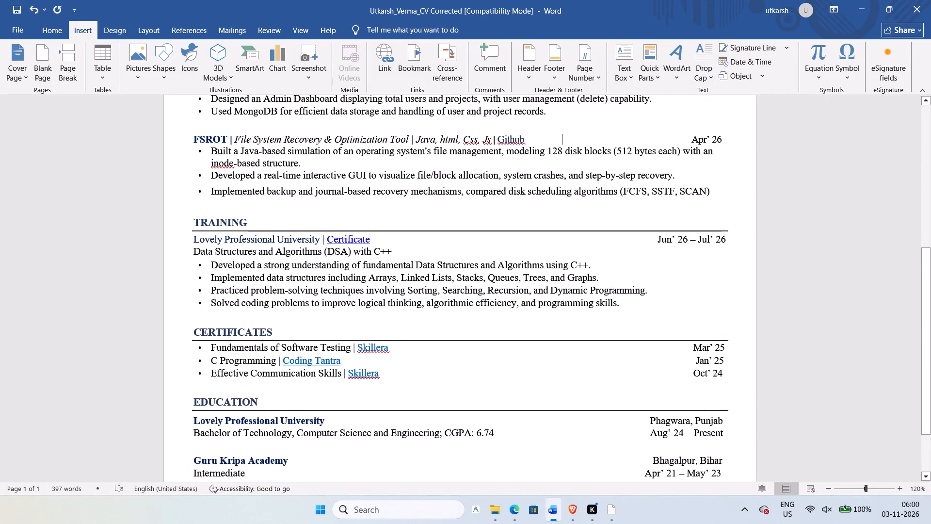
Select the Github link text in the FSROT project heading.
scroll(556, 239, up, 1)
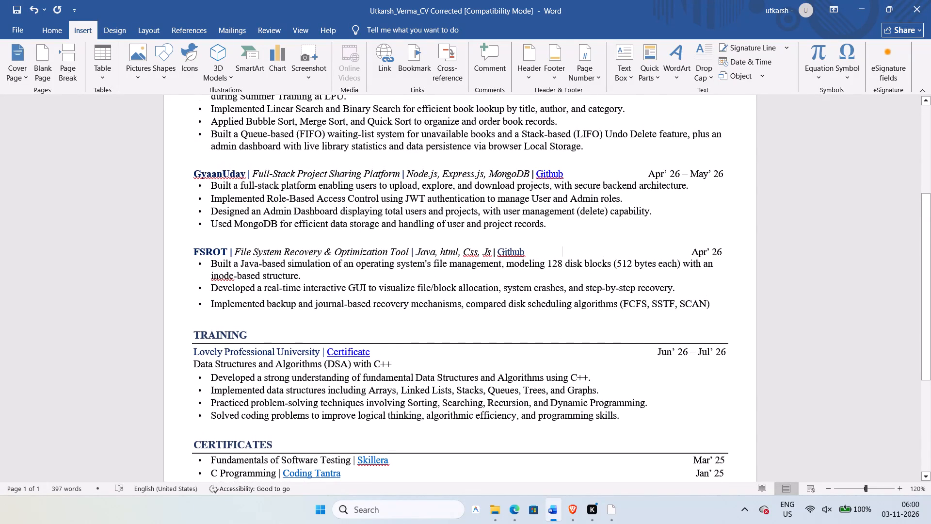
drag(528, 248, 507, 251)
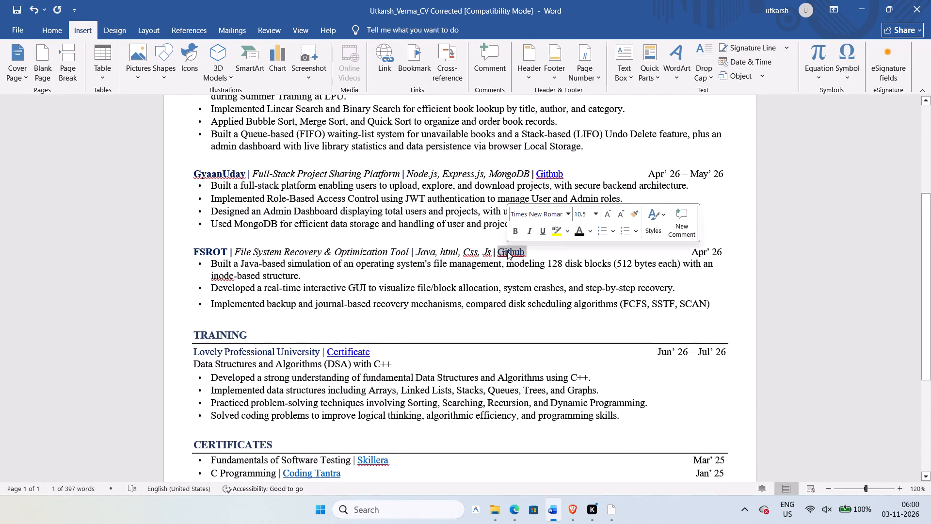
Open the custom font colour definition for the selected FSROT Github link and select its full hex code.
click(591, 230)
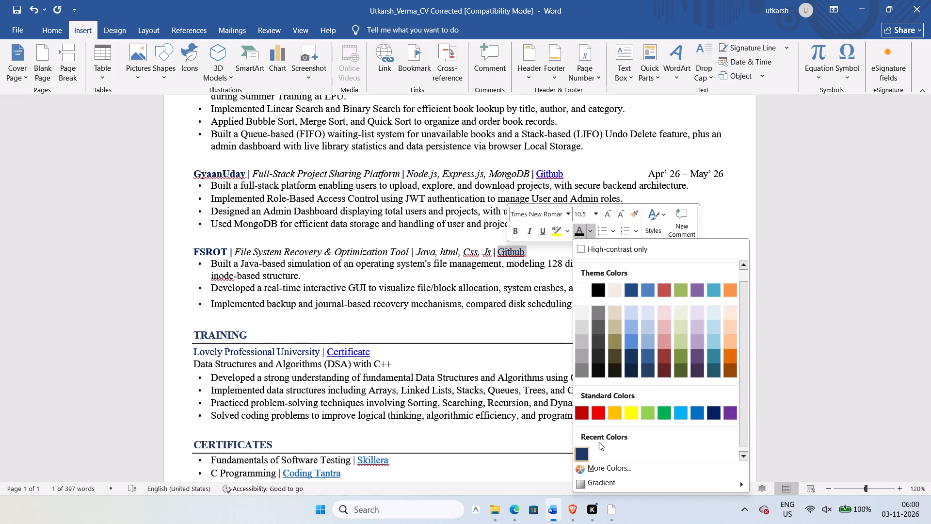
click(615, 468)
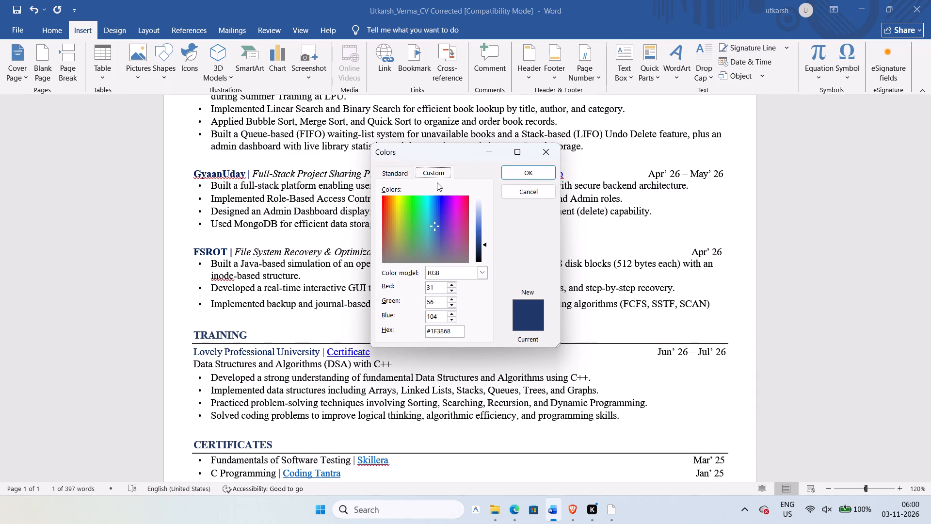
click(429, 169)
double_click(449, 328)
drag(431, 329, 459, 329)
Open Task Manager from the Windows taskbar.
right_click(681, 523)
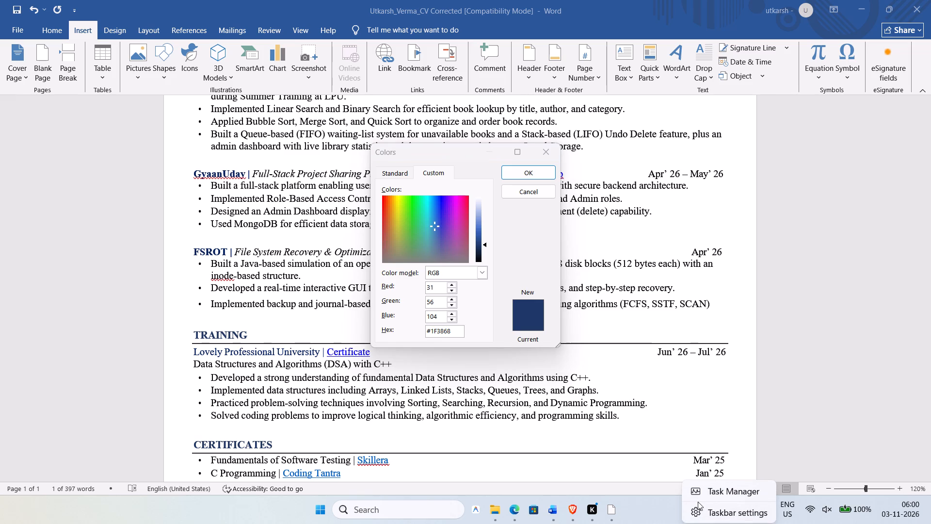
click(701, 501)
click(696, 494)
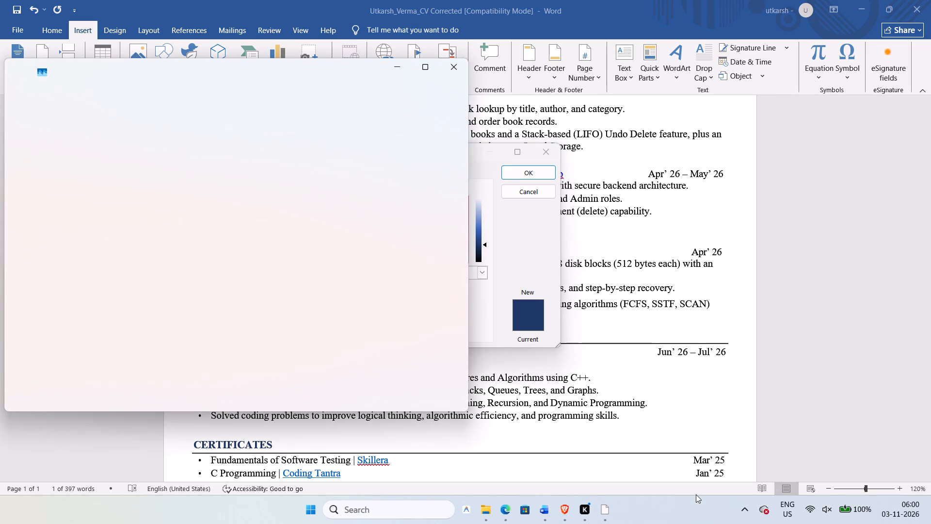
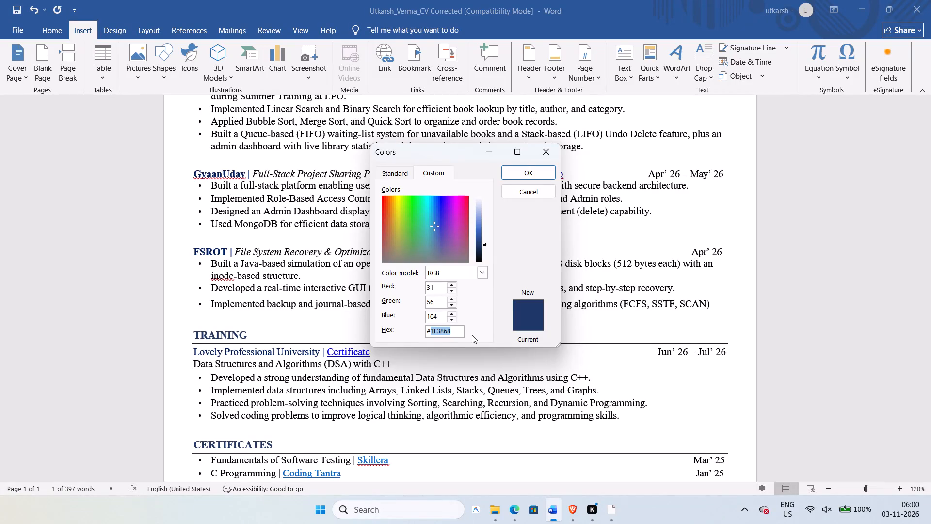
Set the FSROT Github link's font colour to the custom hex colour #0462C1, copying the hex code for reuse.
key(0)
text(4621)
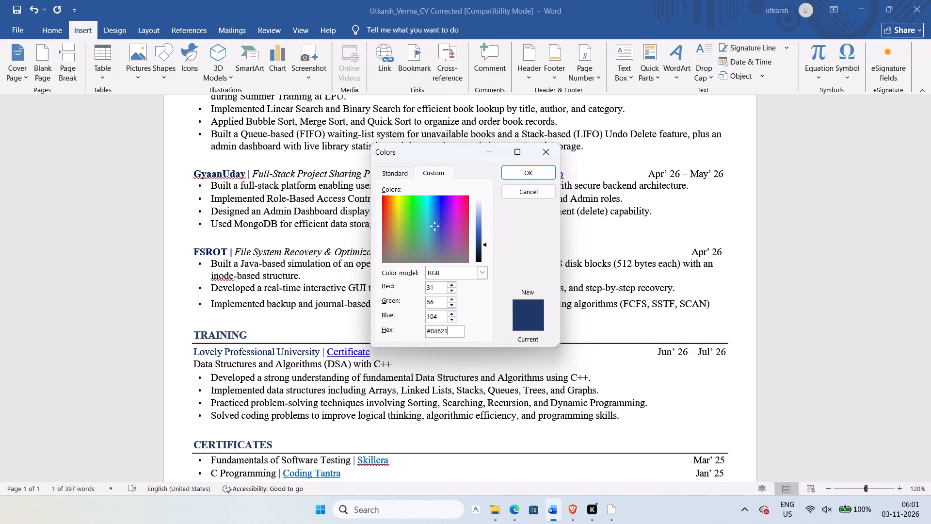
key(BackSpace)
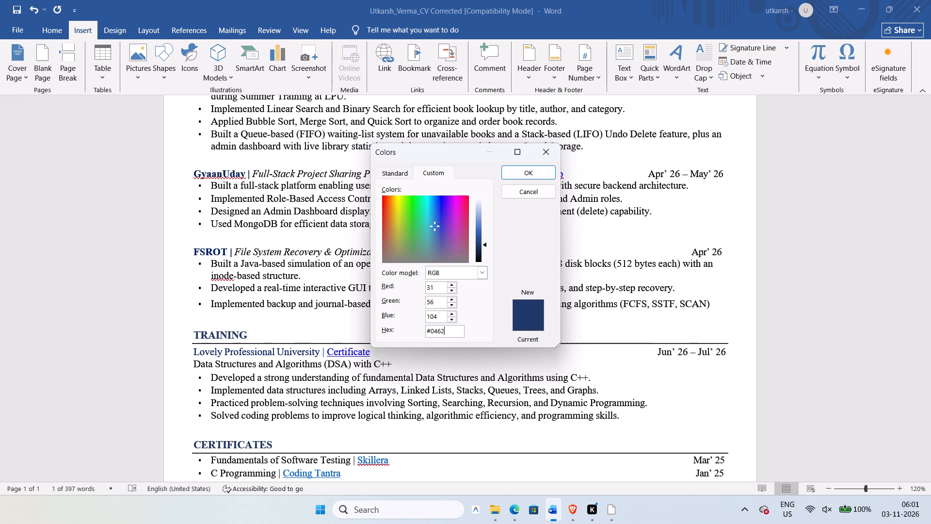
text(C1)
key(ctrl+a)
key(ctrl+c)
click(535, 177)
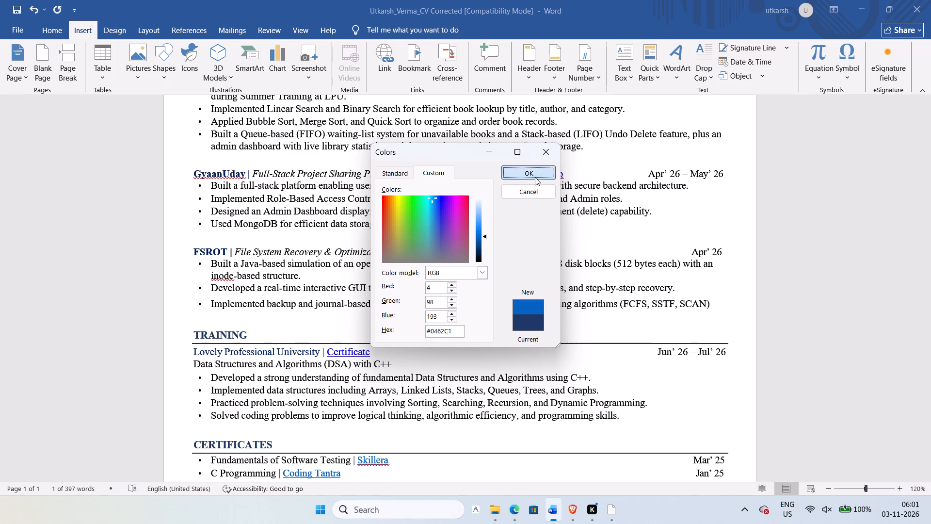
click(522, 329)
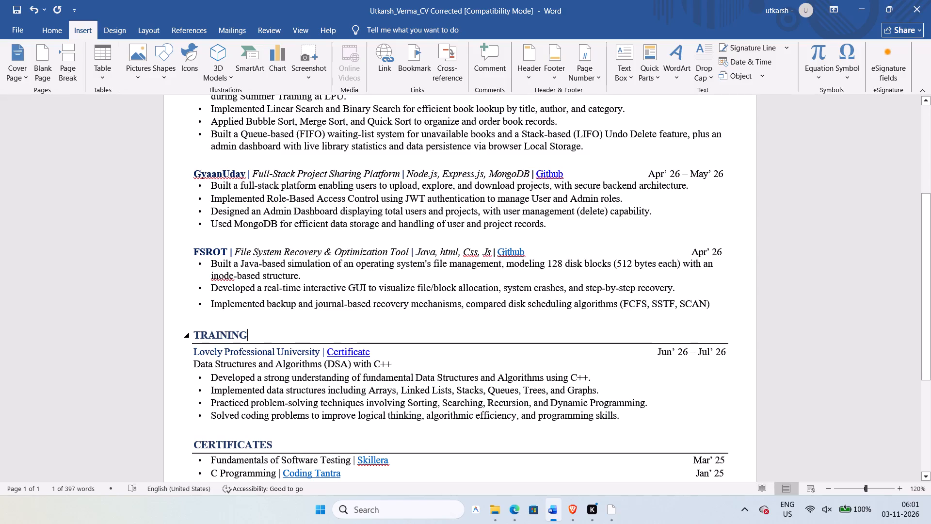
Set the Github link text in the GyaanUday project heading to the custom colour #0462C1.
scroll(430, 343, up, 1)
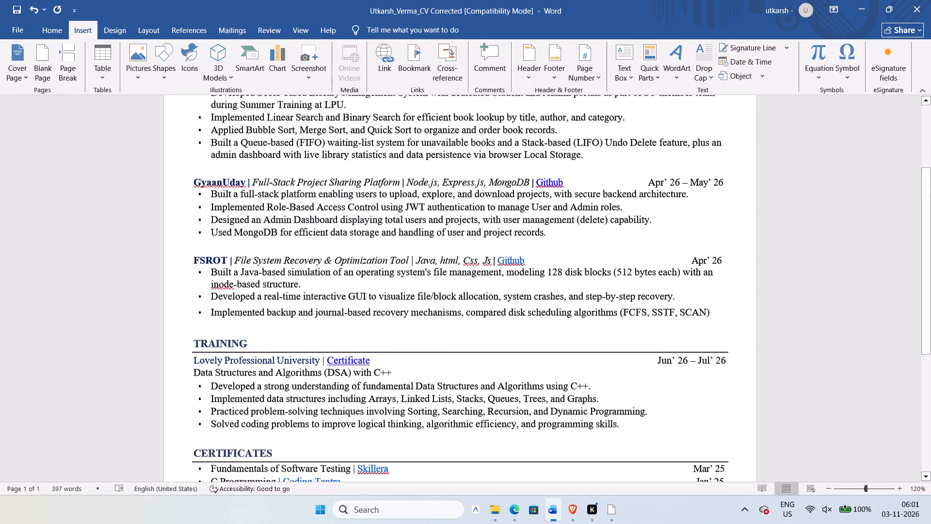
scroll(430, 343, up, 1)
click(567, 344)
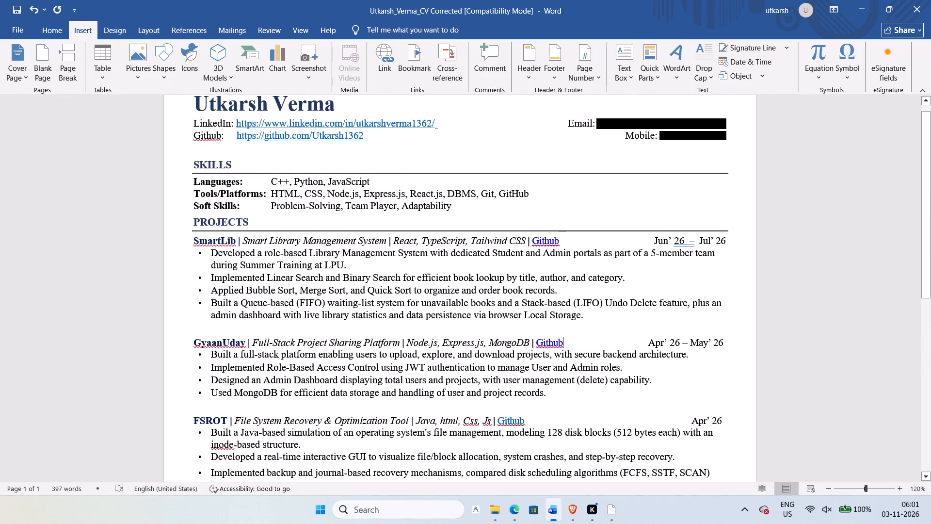
drag(567, 344, 532, 345)
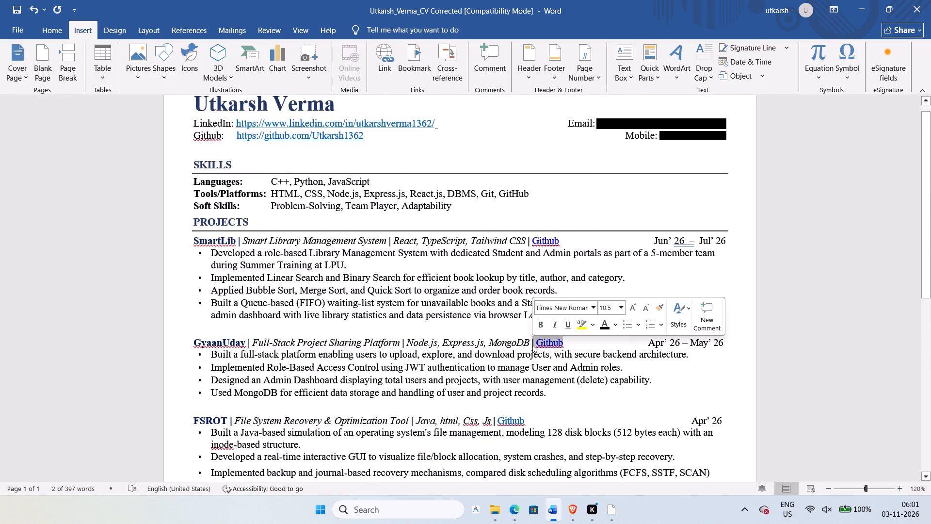
click(569, 338)
drag(568, 343, 550, 344)
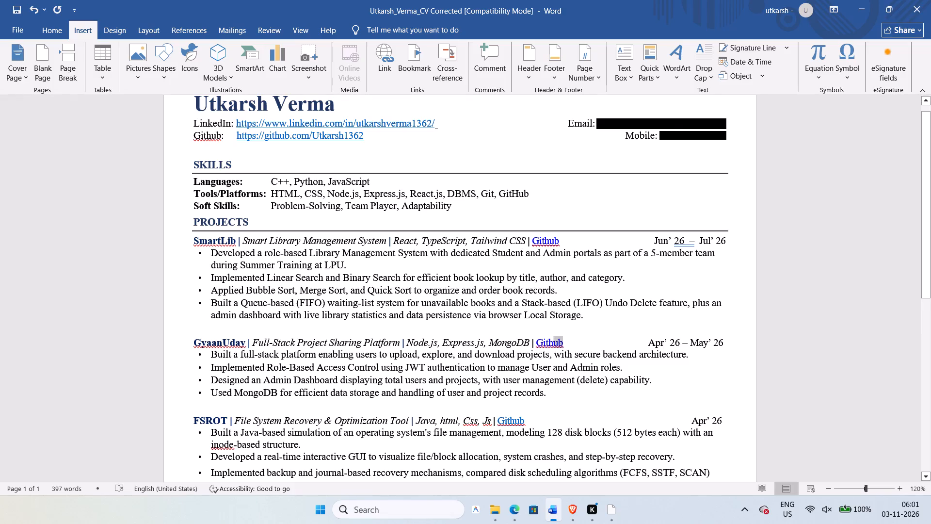
drag(550, 344, 535, 344)
drag(535, 344, 536, 344)
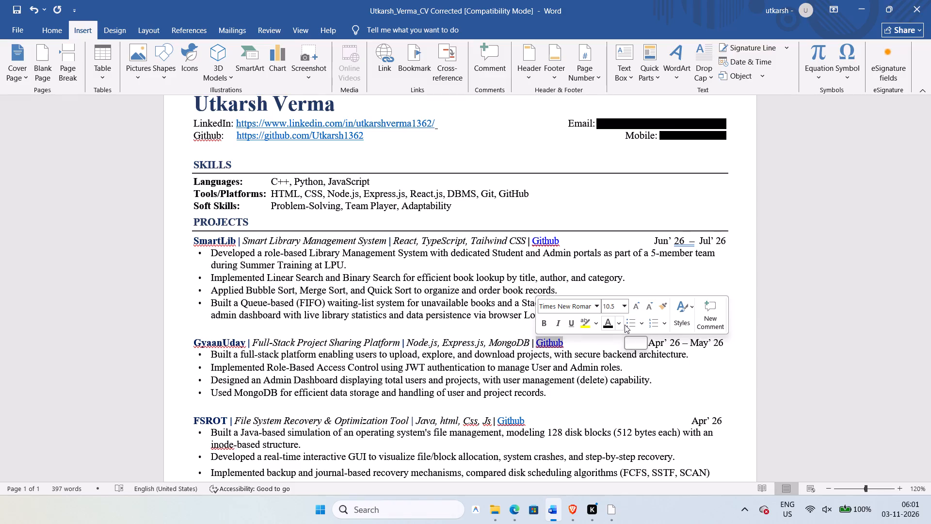
click(618, 324)
click(616, 292)
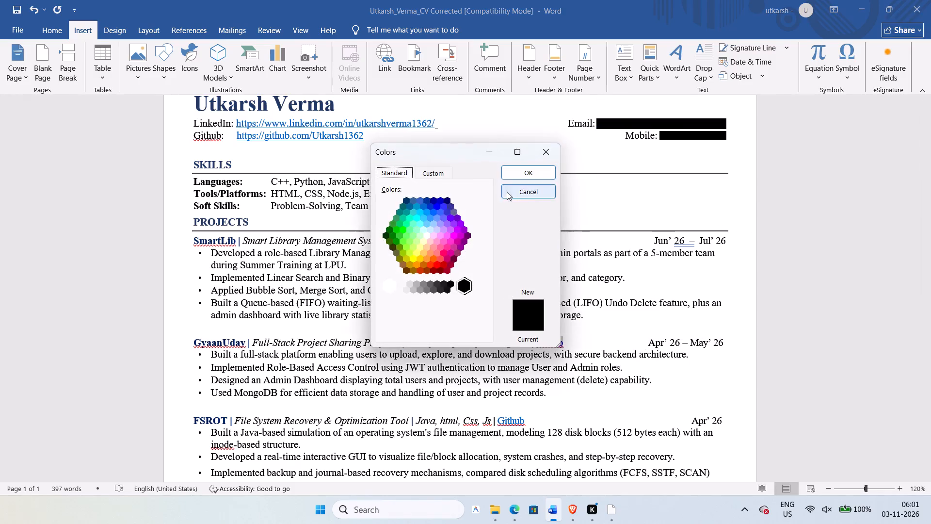
click(439, 171)
triple_click(446, 329)
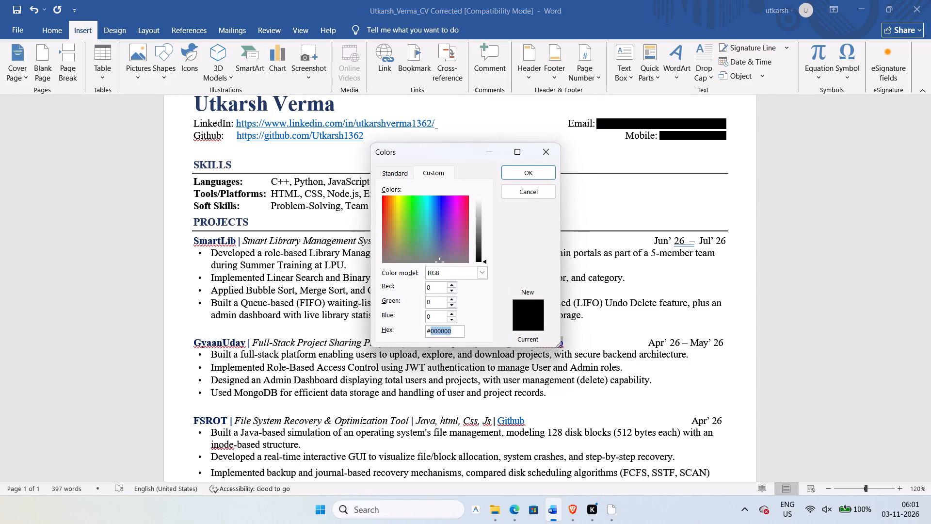
key(ctrl+v)
click(515, 163)
click(520, 166)
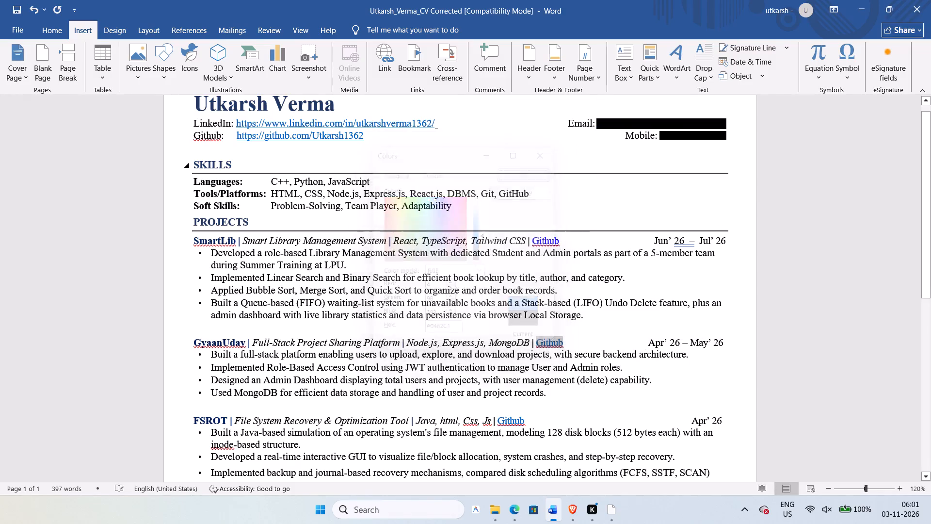
Set the Github link text in the SmartLib project heading to the custom colour #0462C1.
drag(562, 243, 530, 240)
click(613, 219)
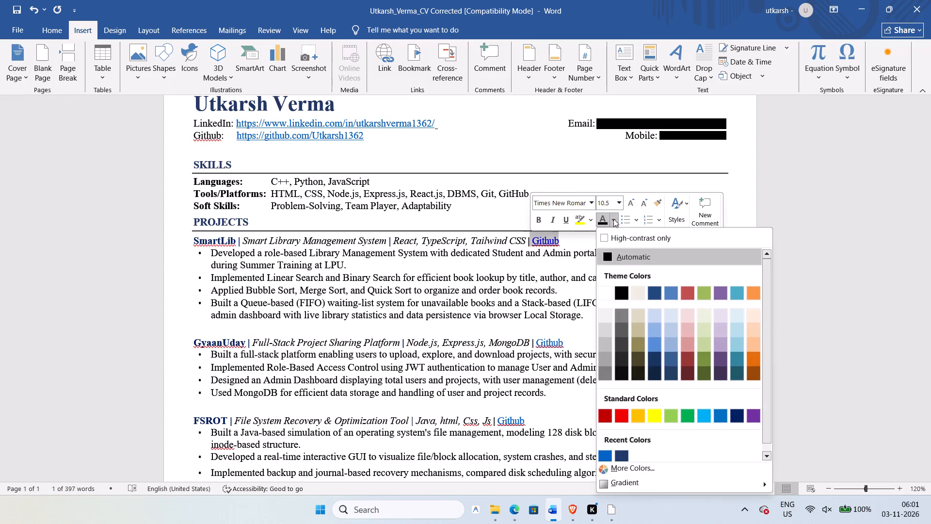
click(645, 436)
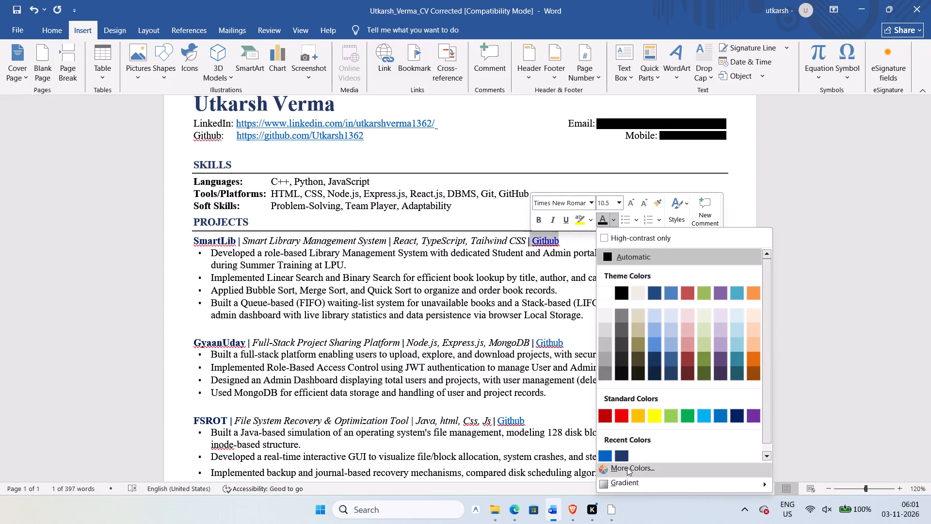
click(627, 467)
click(427, 169)
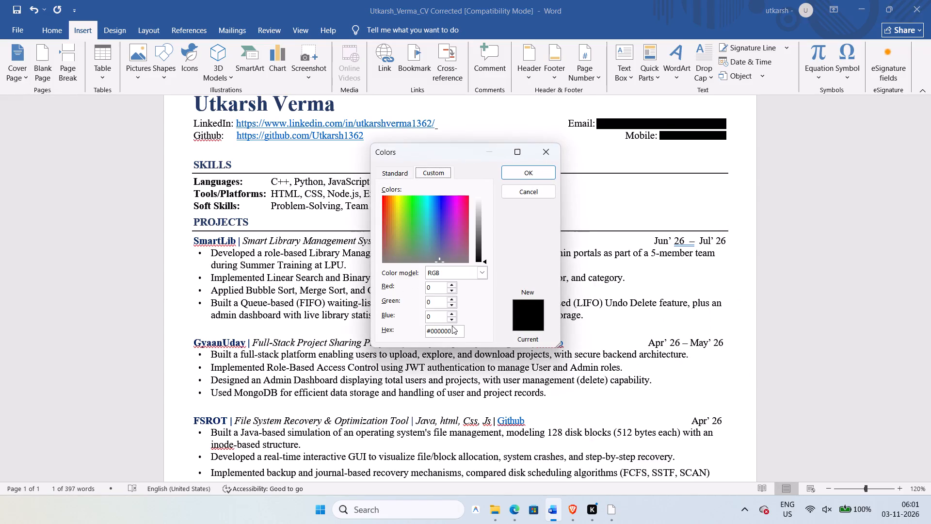
double_click(451, 337)
triple_click(447, 333)
key(ctrl+v)
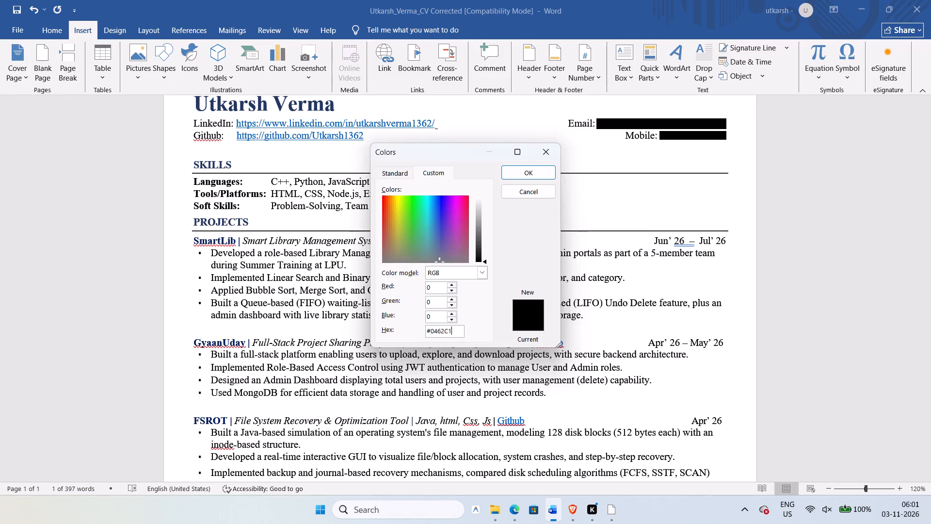
click(526, 172)
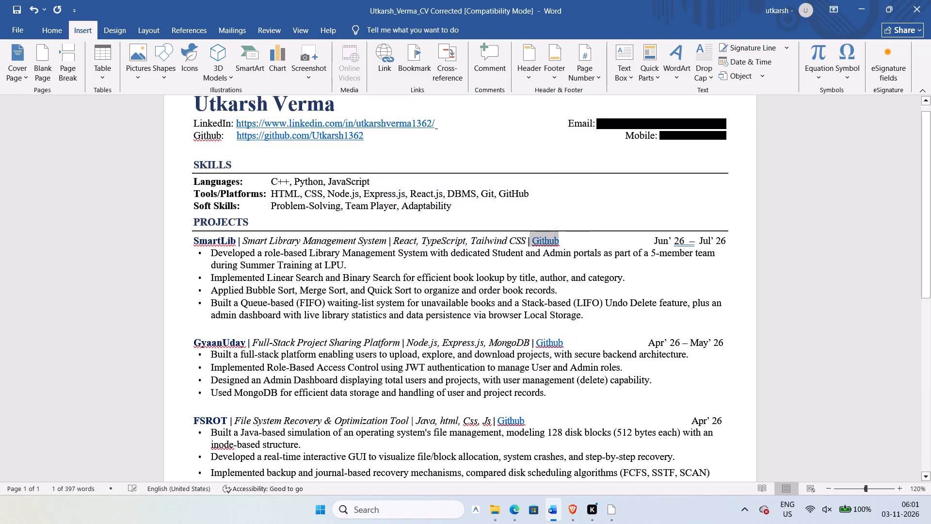
click(797, 328)
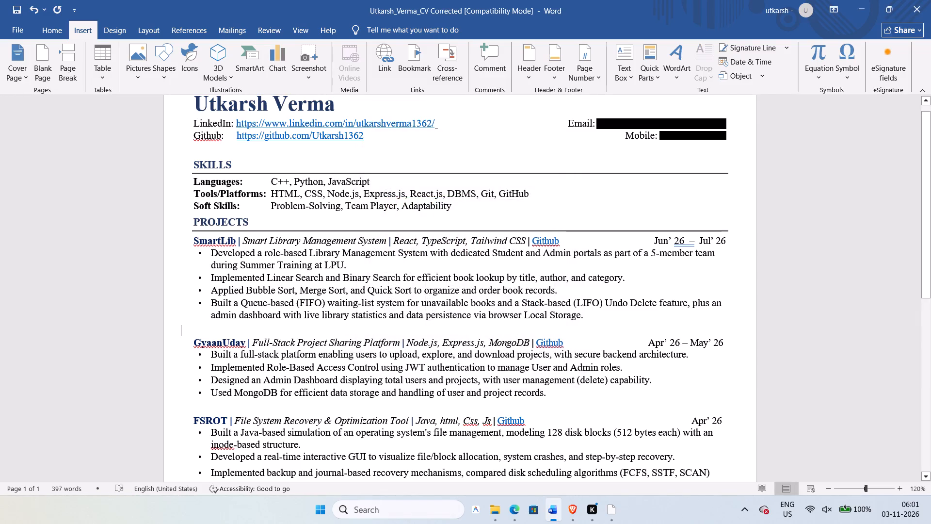
Make the separator between "Optimization Tool" and "Java" in the FSROT project heading bold and non-italic.
scroll(432, 429, down, 3)
scroll(432, 429, up, 2)
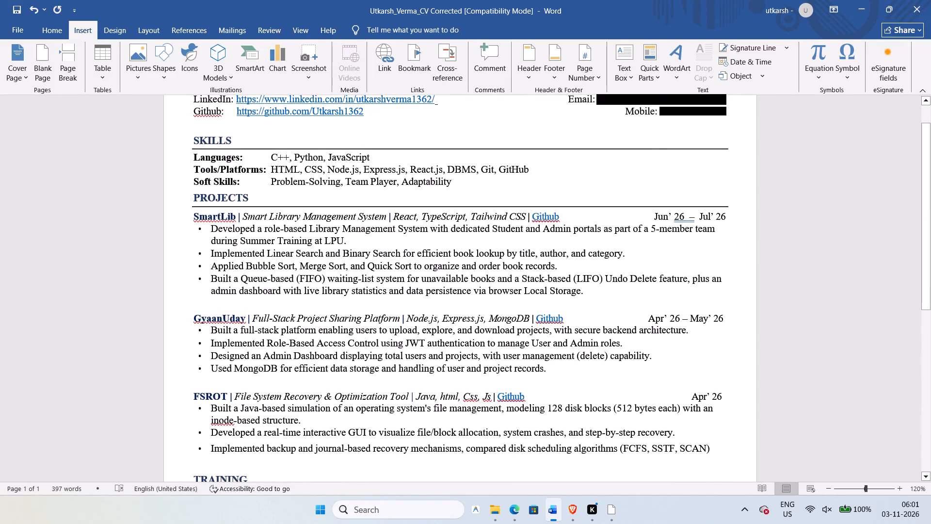
scroll(598, 360, down, 2)
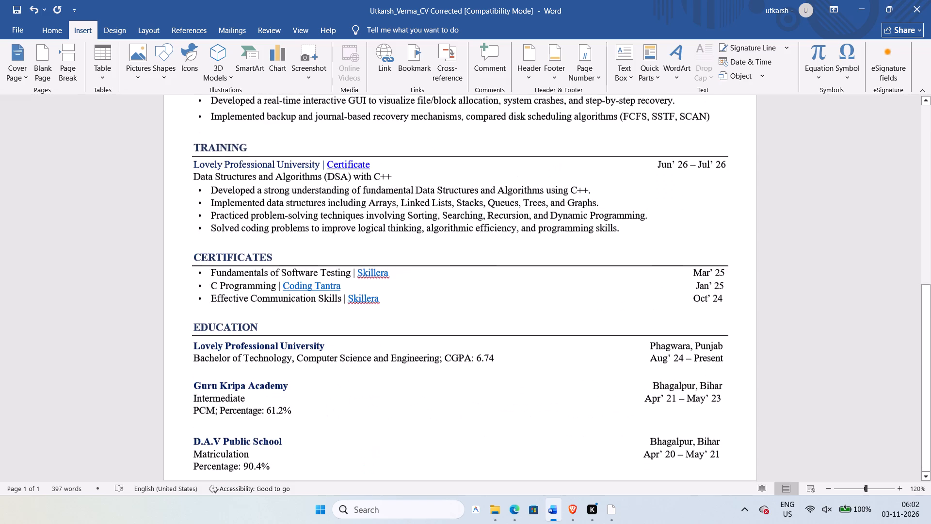
scroll(598, 360, up, 1)
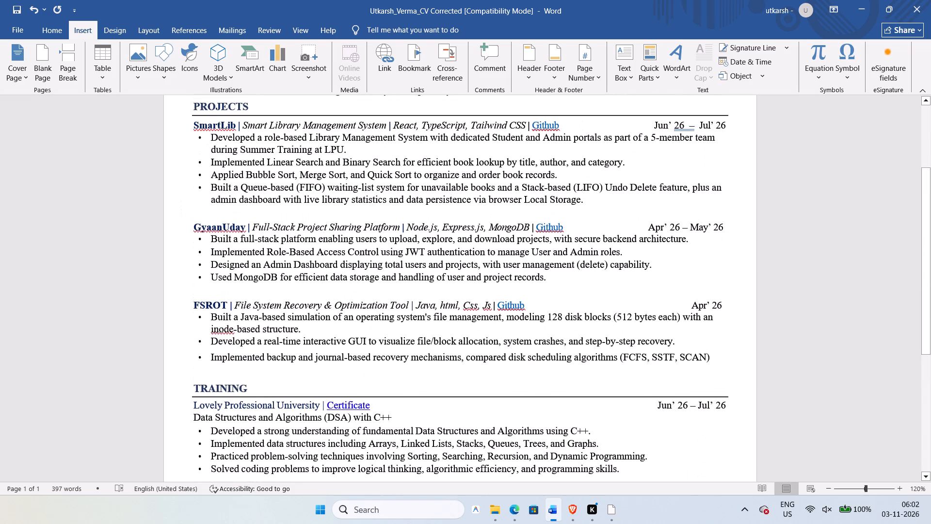
drag(417, 306, 411, 306)
click(418, 285)
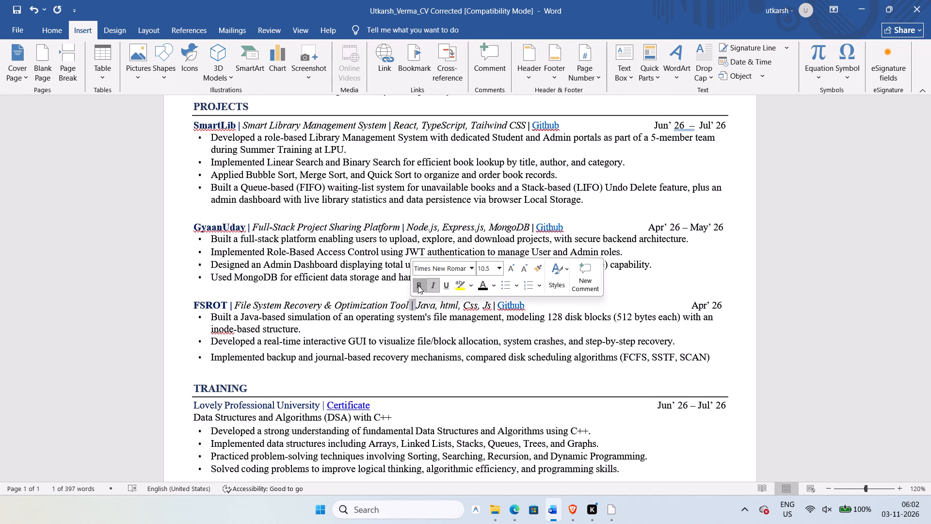
click(430, 285)
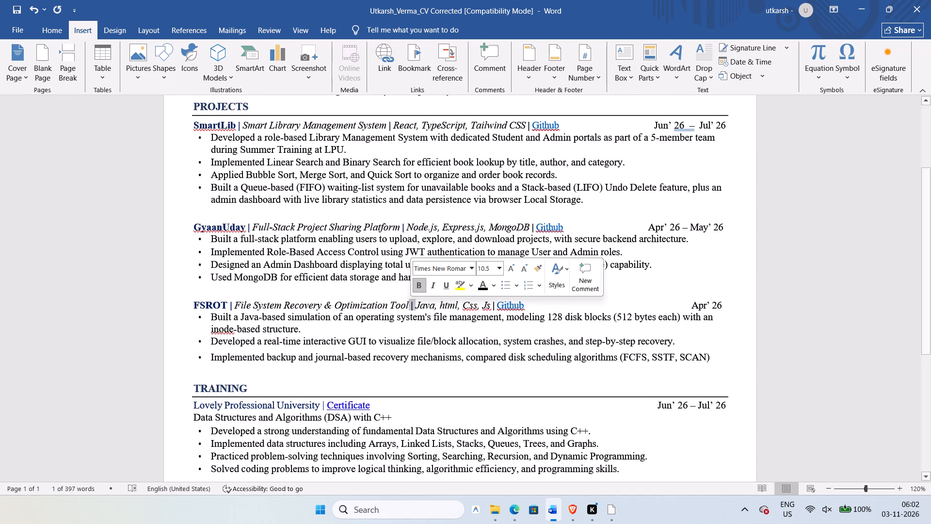
click(445, 374)
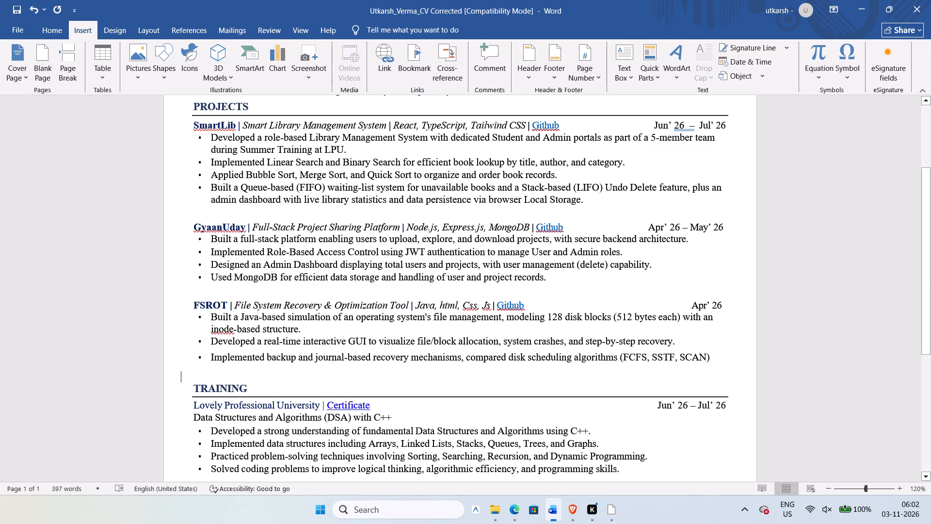
Check the formatting of the separators before the technology lists in the GyaanUday and SmartLib project headings.
scroll(390, 349, up, 1)
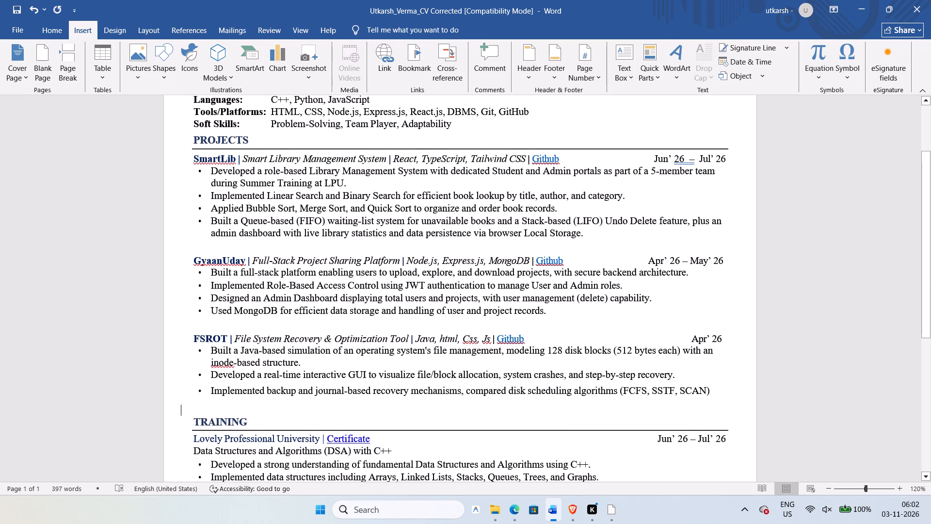
click(403, 262)
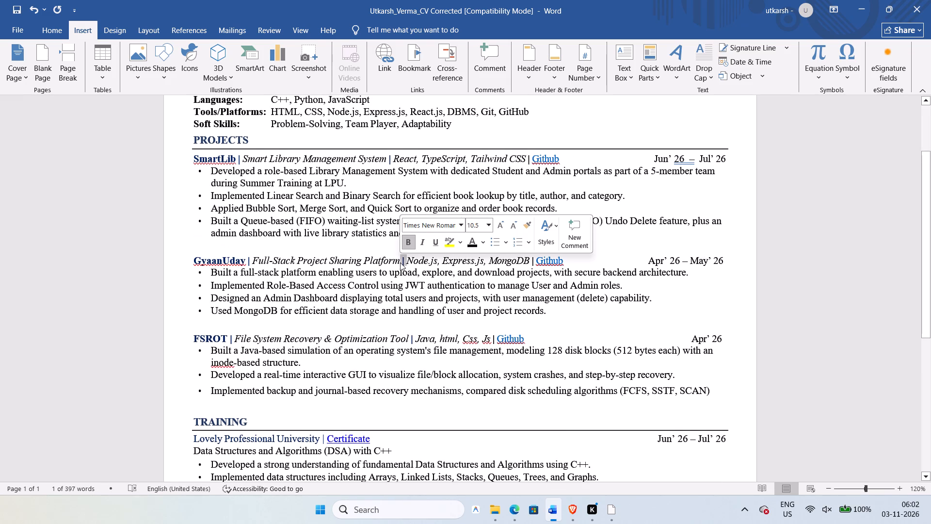
click(123, 288)
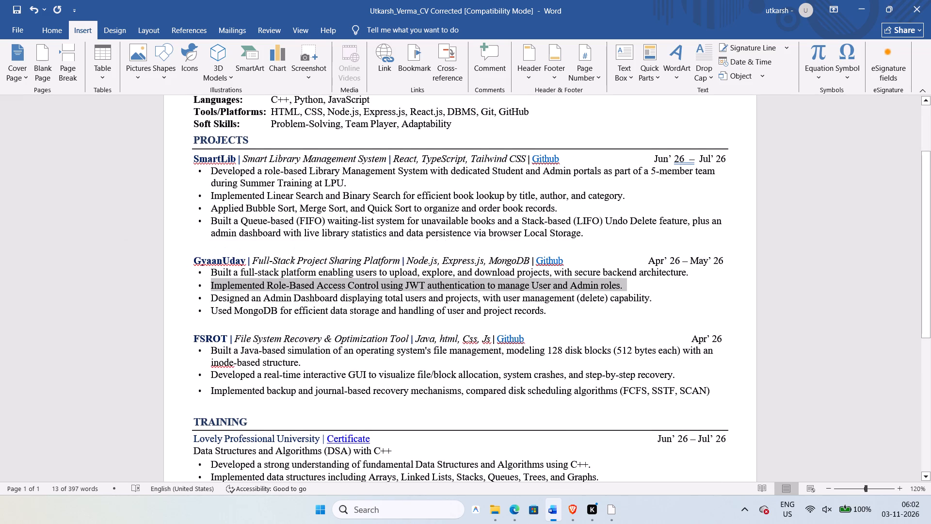
scroll(198, 359, up, 1)
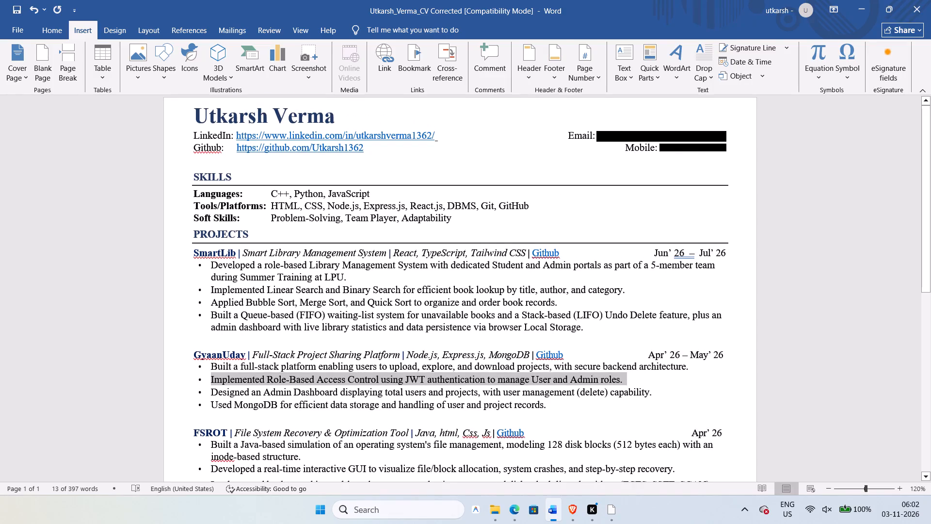
click(392, 253)
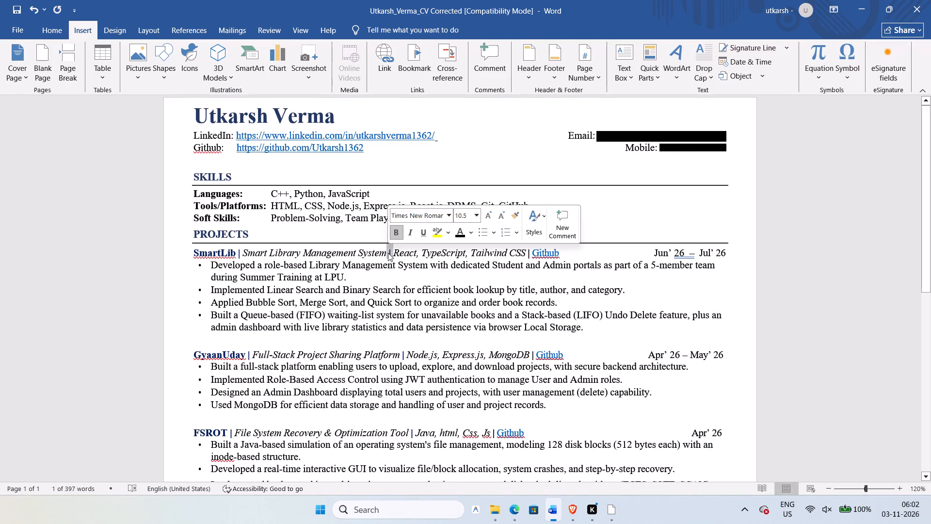
click(867, 260)
Review the CV from the Education section back up to the header for layout, dates and link colours at 90% zoom.
scroll(867, 260, down, 3)
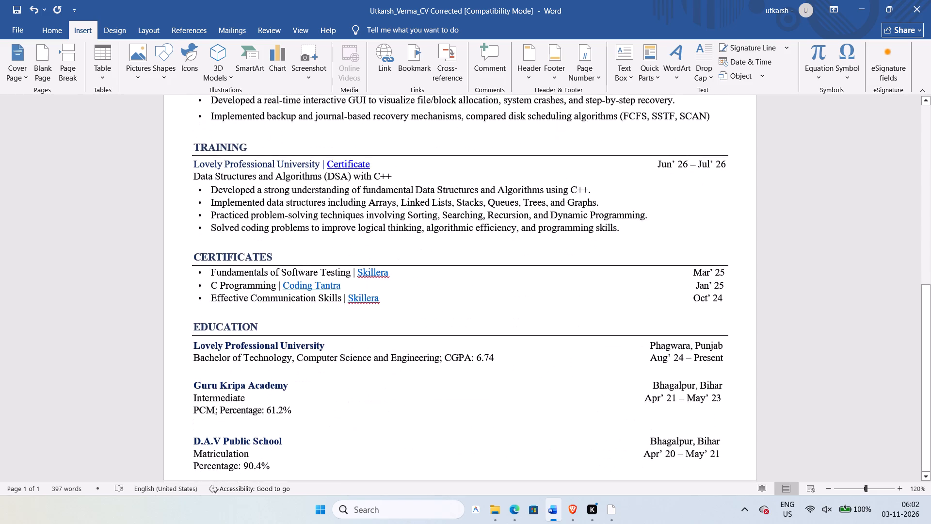
scroll(867, 260, down, 2)
scroll(593, 327, down, 1)
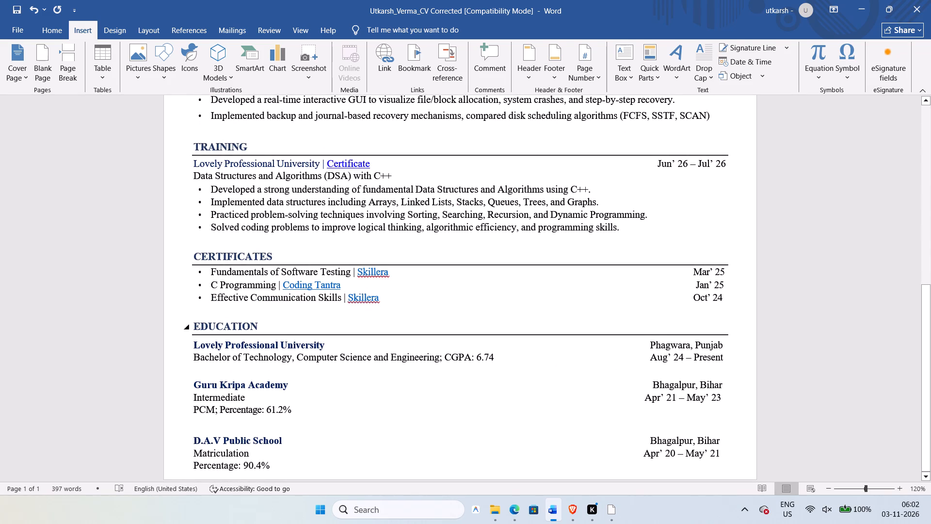
scroll(513, 340, down, 1)
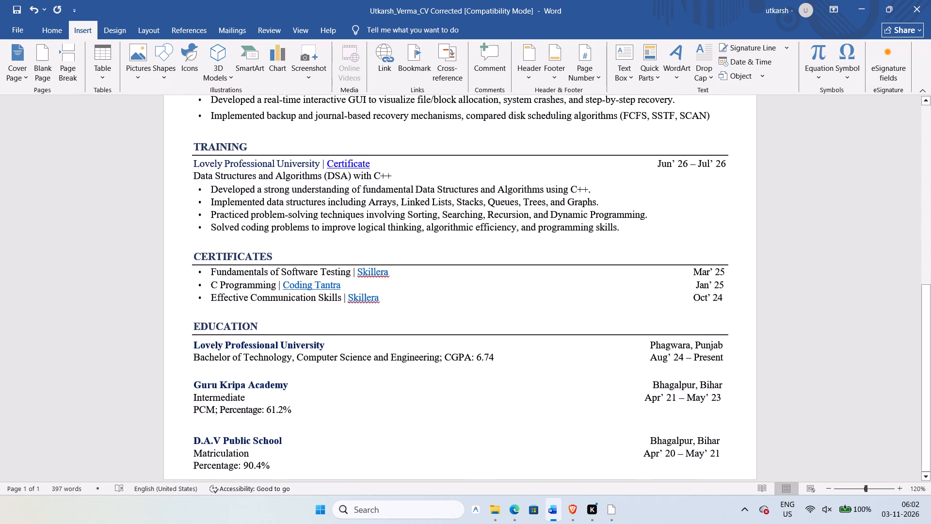
scroll(513, 340, down, 1)
ctrl+scroll(513, 340, down, 3)
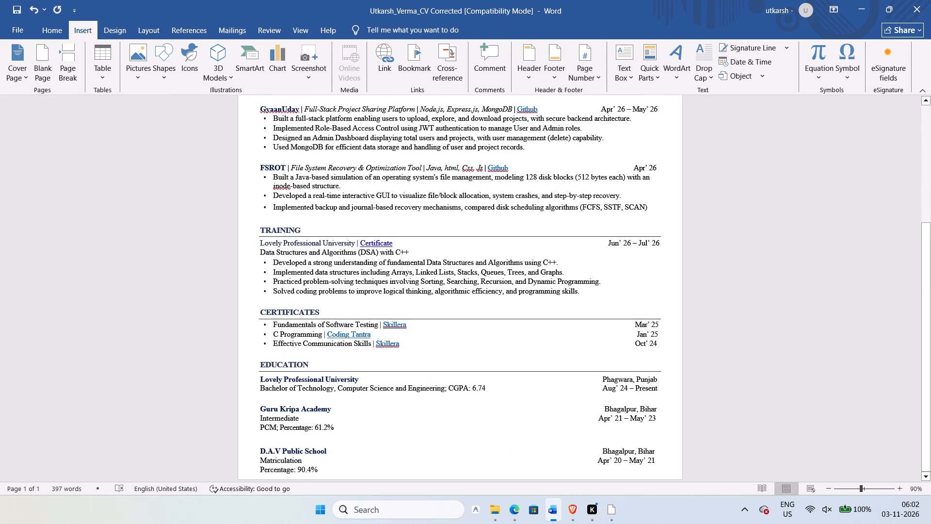
scroll(513, 340, up, 2)
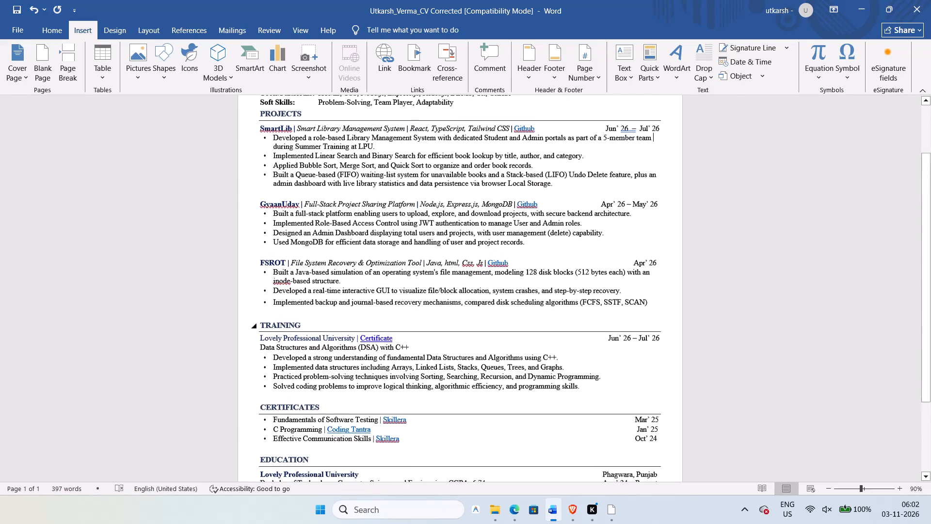
scroll(513, 340, up, 1)
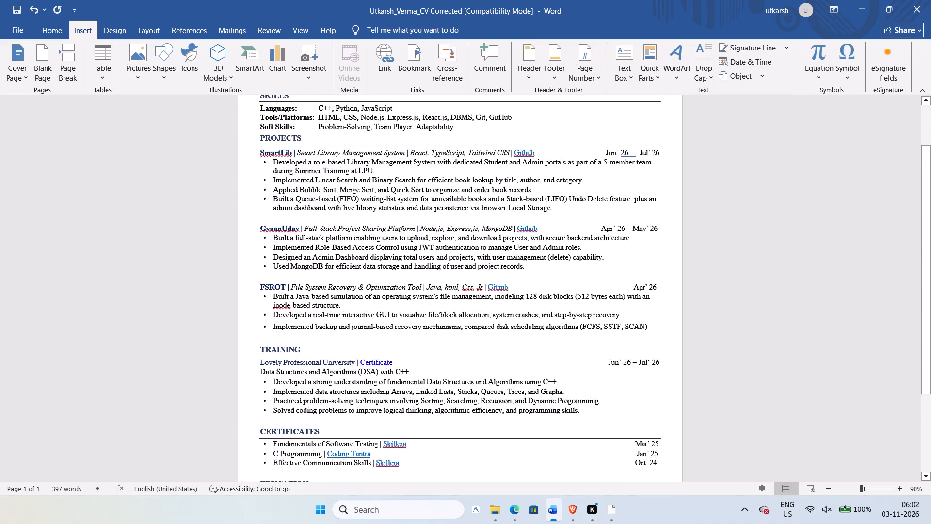
scroll(513, 340, up, 1)
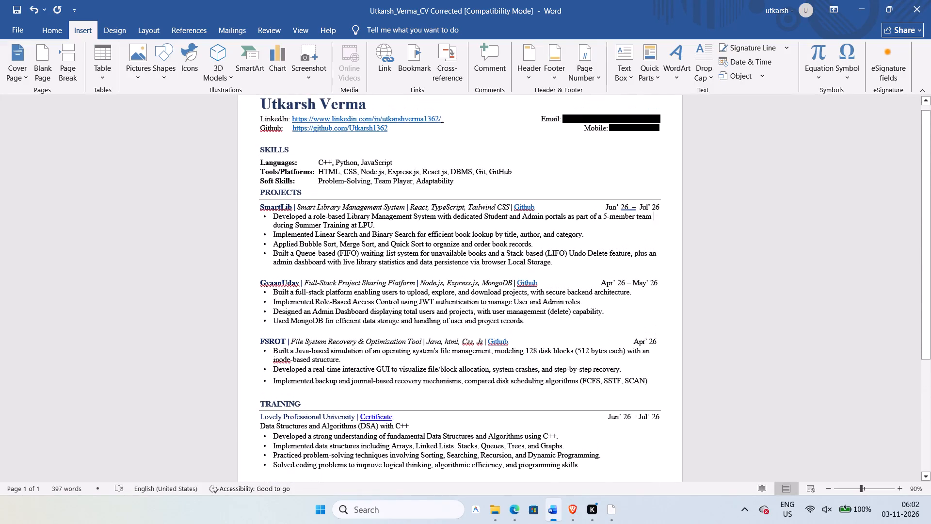
Save the corrected CV document.
key(ctrl+s)
key(ctrl+s)
key(s)
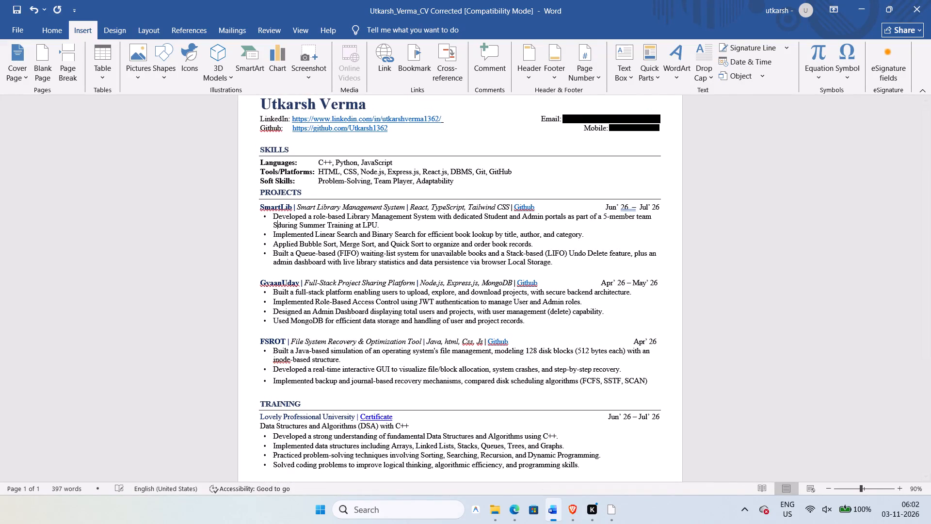
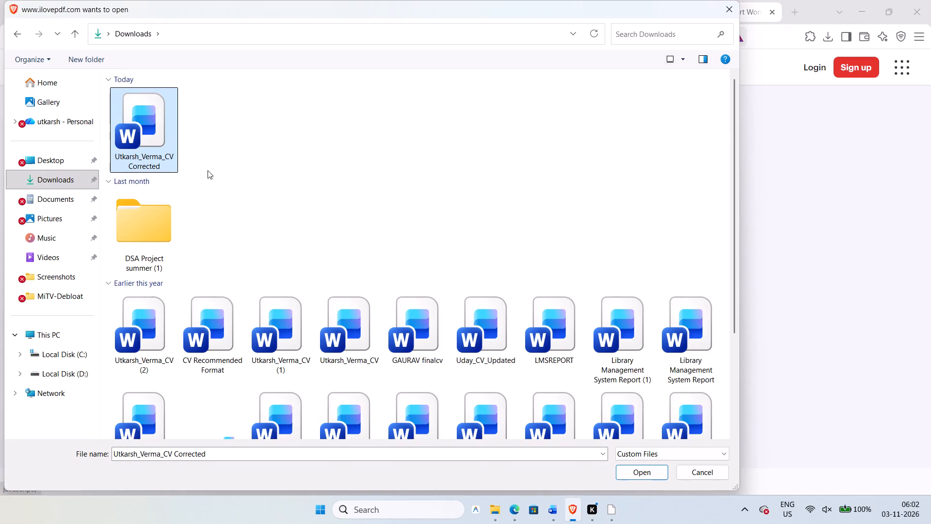
Load the corrected CV Word document from Downloads into the iLovePDF Word to PDF converter and convert it.
click(644, 470)
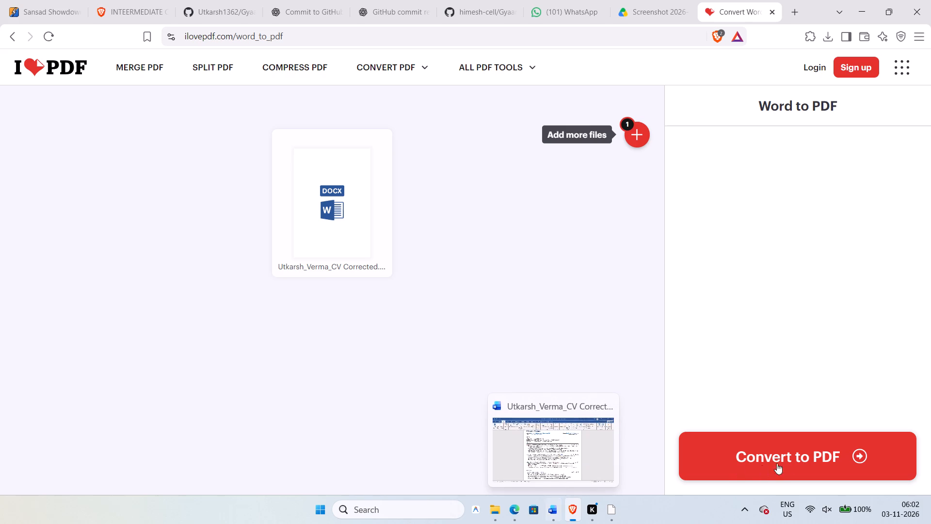
click(780, 446)
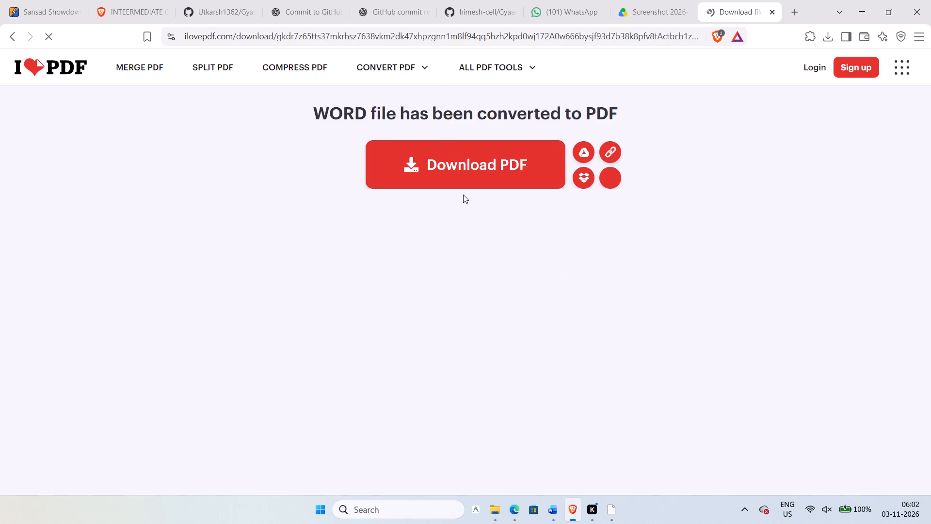
Download the converted PDF to the Desktop, naming it "CV_" followed by the CV owner's full name without a space.
click(405, 160)
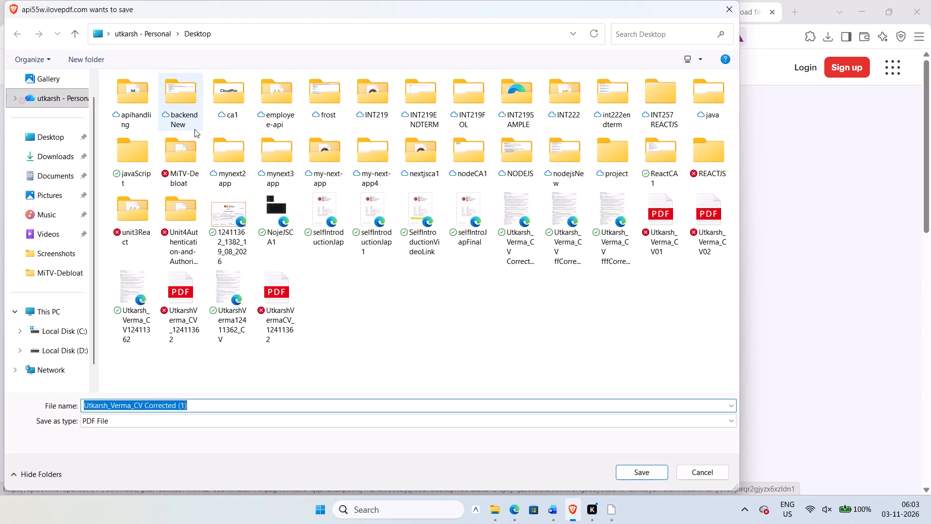
click(41, 140)
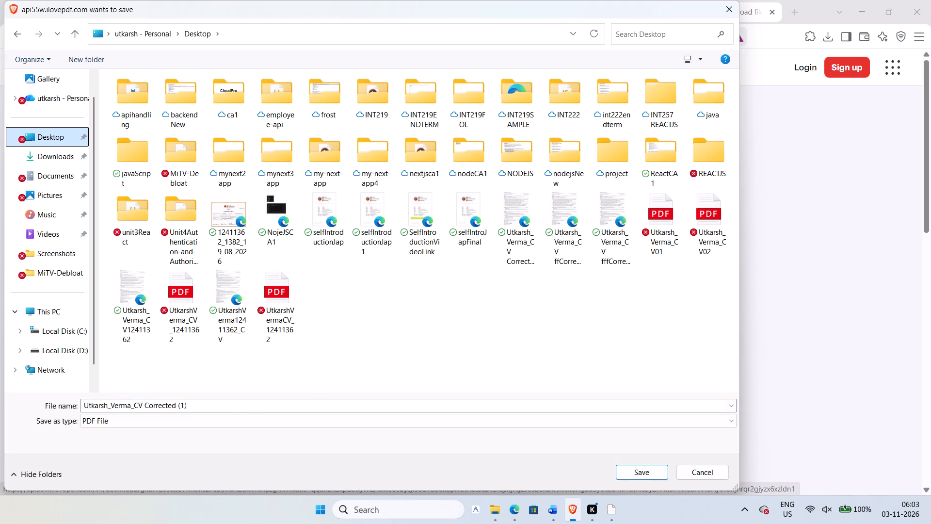
click(246, 414)
triple_click(225, 402)
key(Delete)
key(Delete)
key(Delete)
key(Delete)
key(Delete)
key(Delete)
key(Delete)
key(Delete)
key(Delete)
key(Delete)
key(Delete)
key(Delete)
key(Delete)
key(Delete)
key(Delete)
key(Delete)
key(Delete)
key(Delete)
key(Delete)
key(Delete)
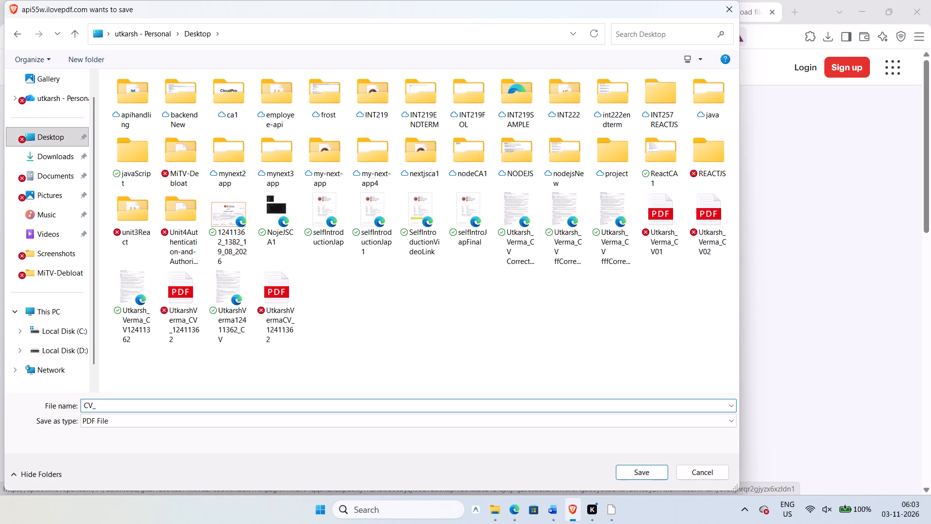
text(tkarsh)
key(Return)
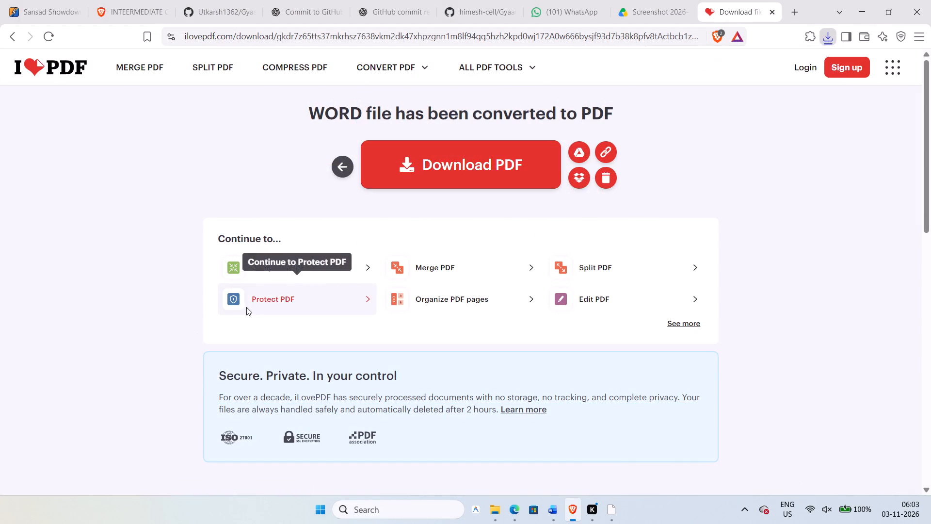
On the desktop, move the new CV PDF's icon to the last column of icons.
scroll(294, 81, right, 1)
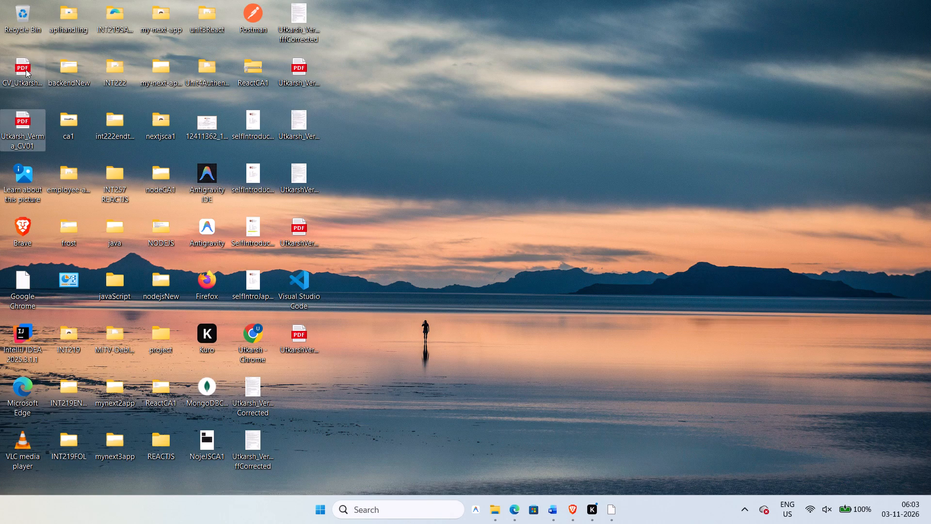
drag(25, 71, 559, 129)
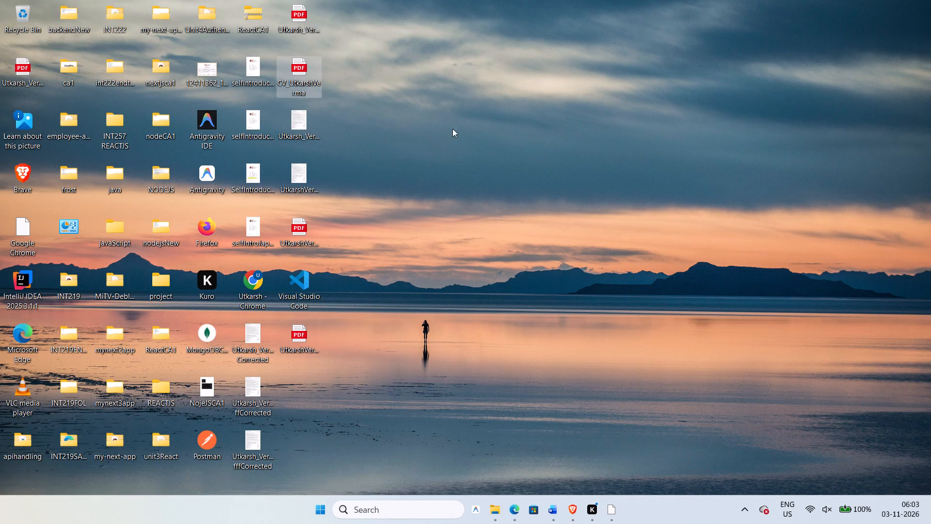
Open the new CV PDF in Microsoft Edge and review every section and the whole-page layout for formatting, dates and links.
double_click(299, 66)
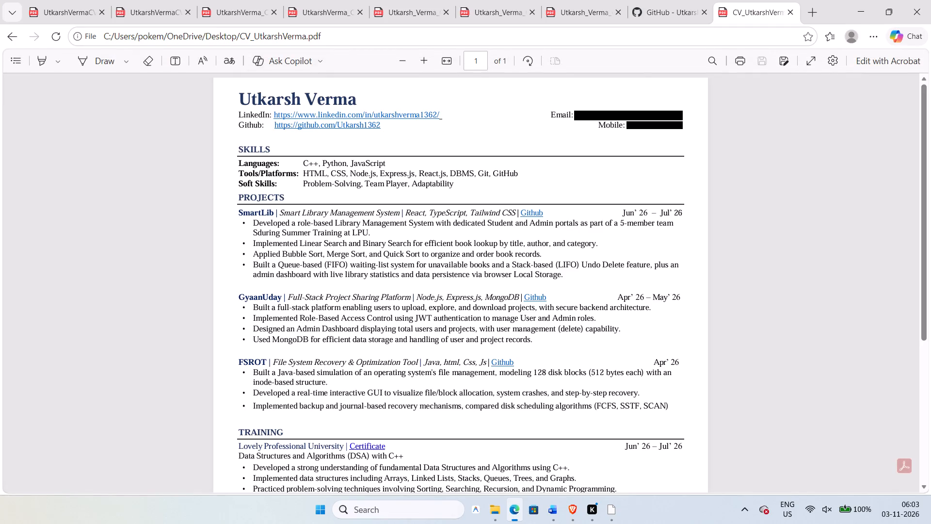
scroll(500, 310, down, 1)
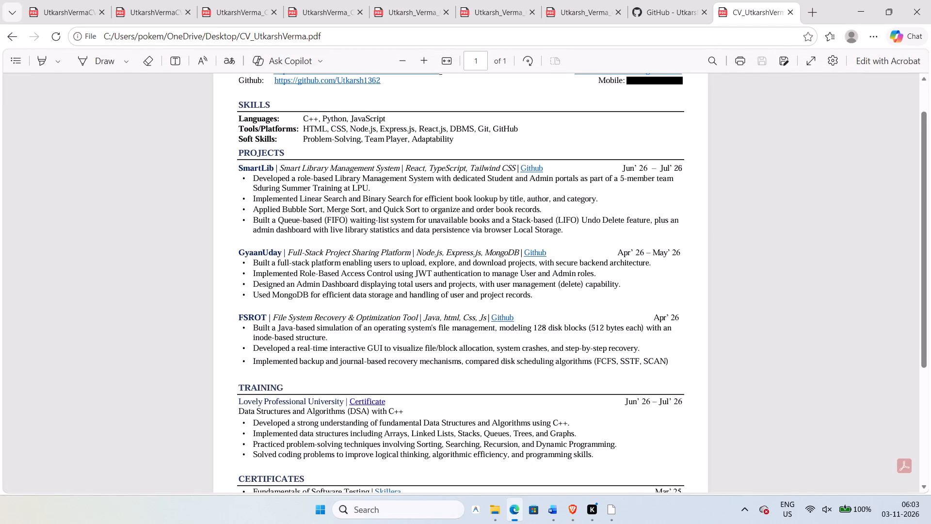
scroll(500, 310, down, 1)
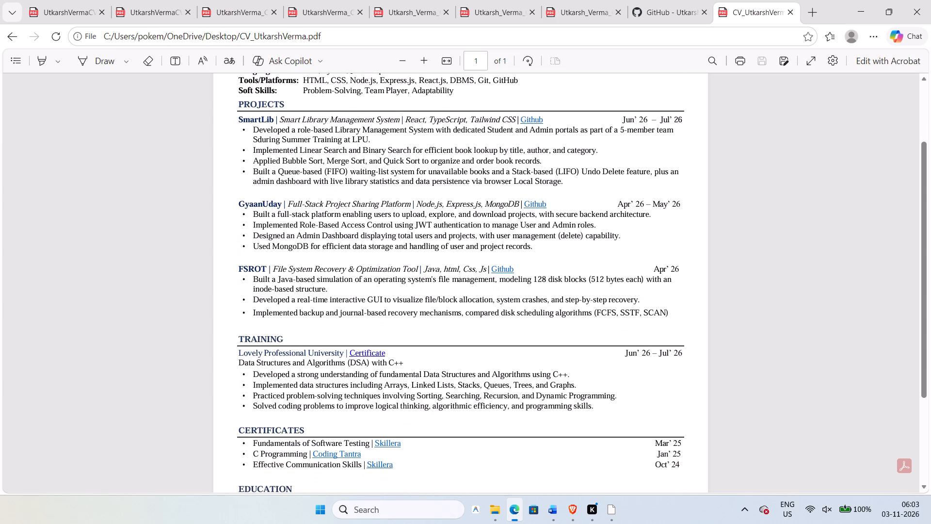
scroll(500, 310, down, 3)
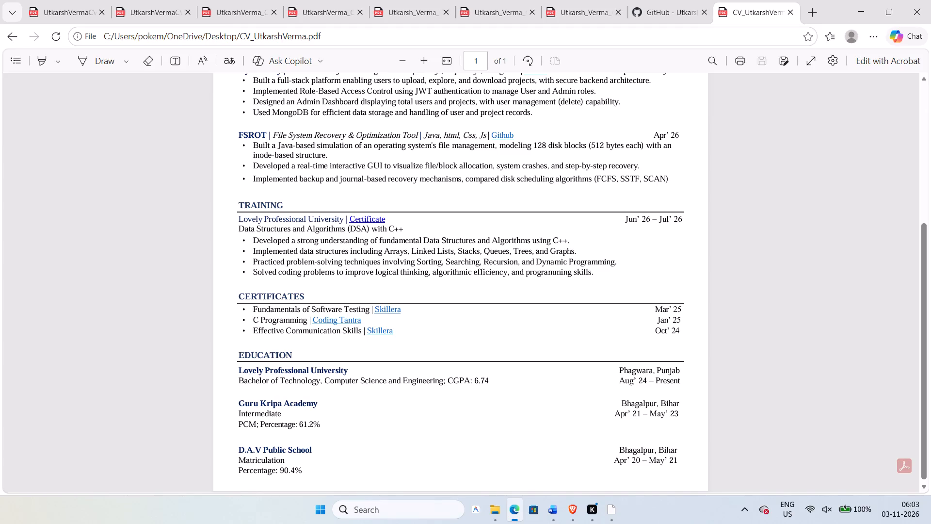
scroll(500, 310, up, 1)
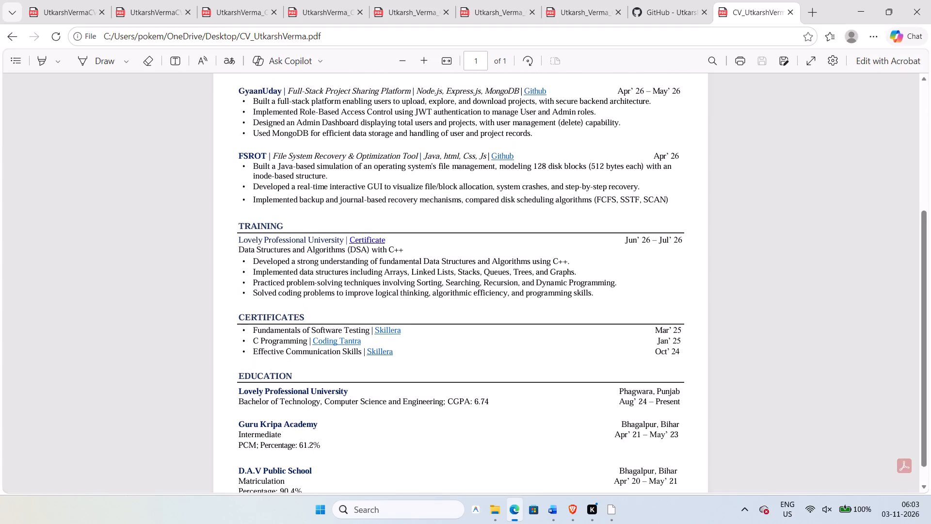
scroll(500, 310, up, 1)
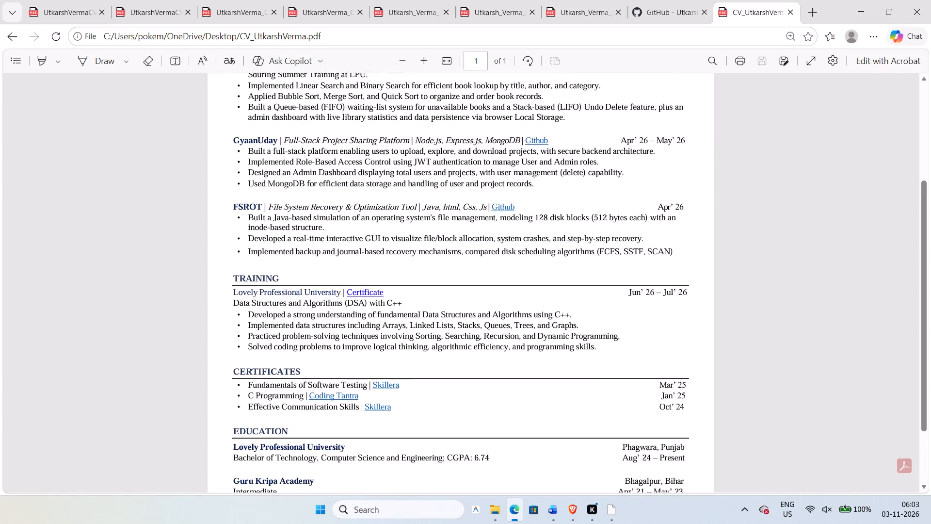
scroll(500, 310, up, 2)
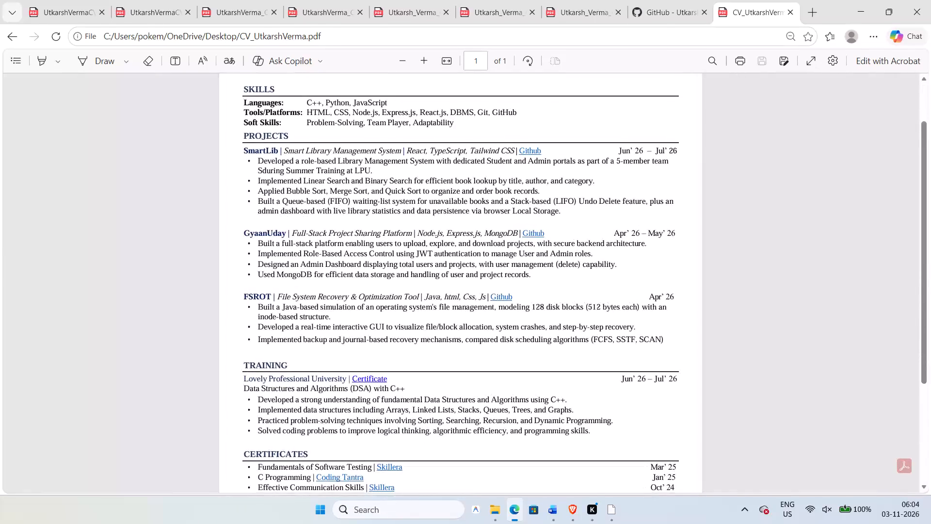
scroll(445, 230, up, 3)
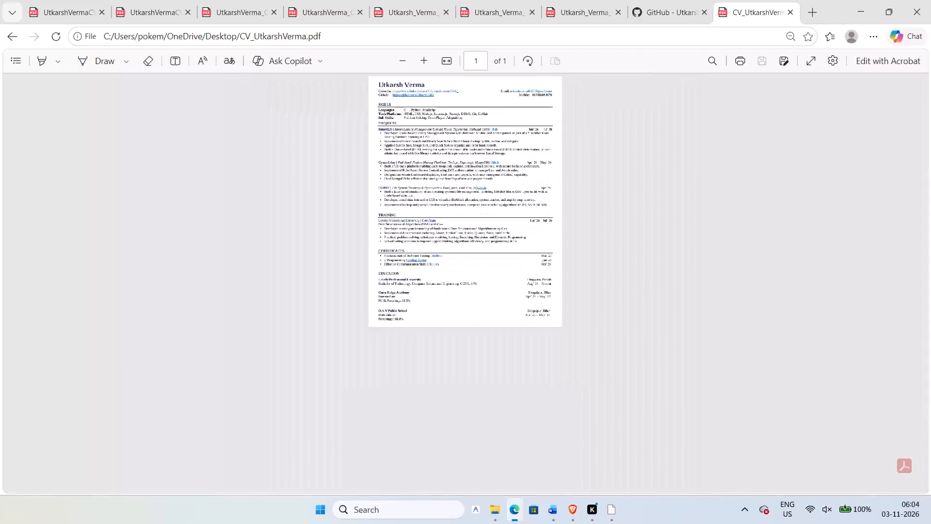
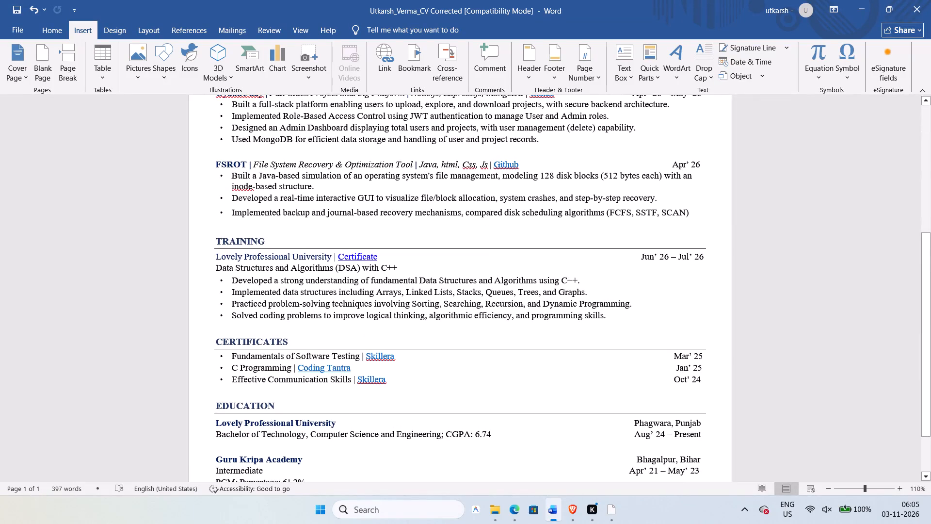
In the Word CV, set the font colour of the Certificate link under Training to custom hex #0462C1.
drag(384, 256, 342, 257)
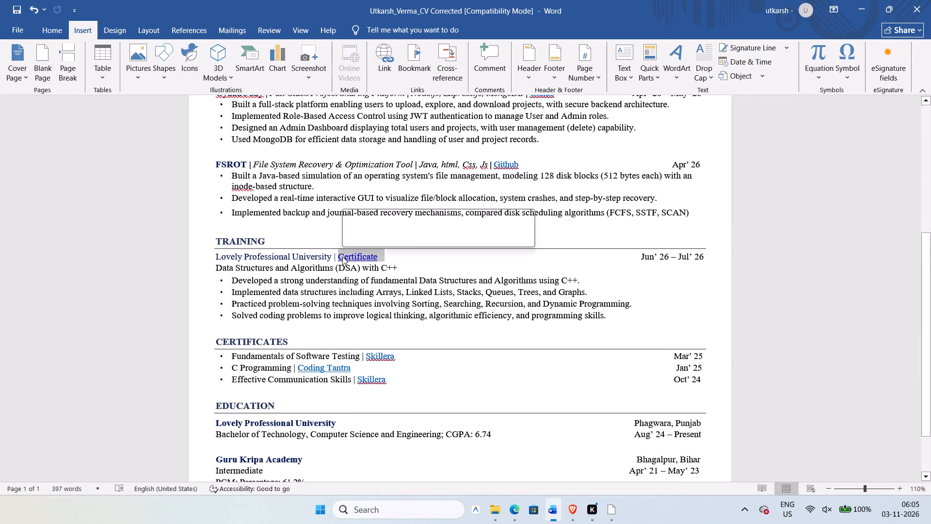
click(429, 235)
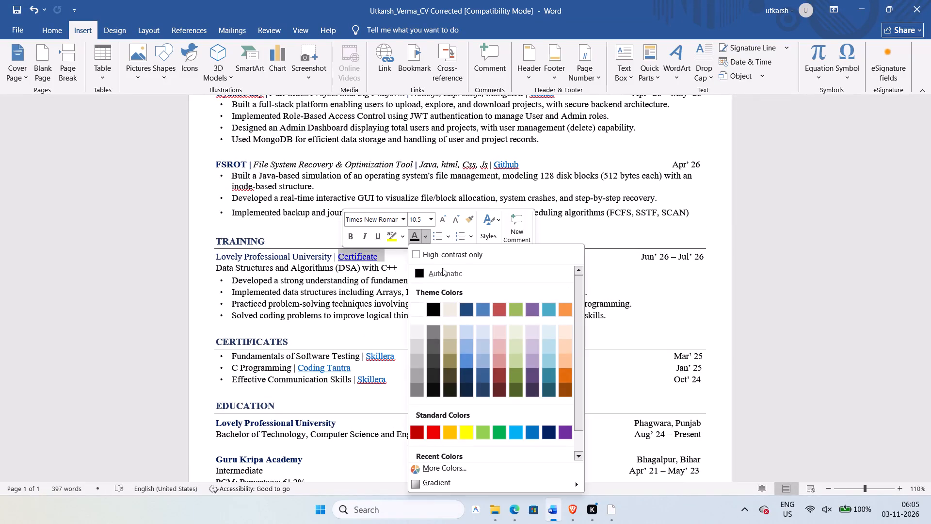
click(444, 469)
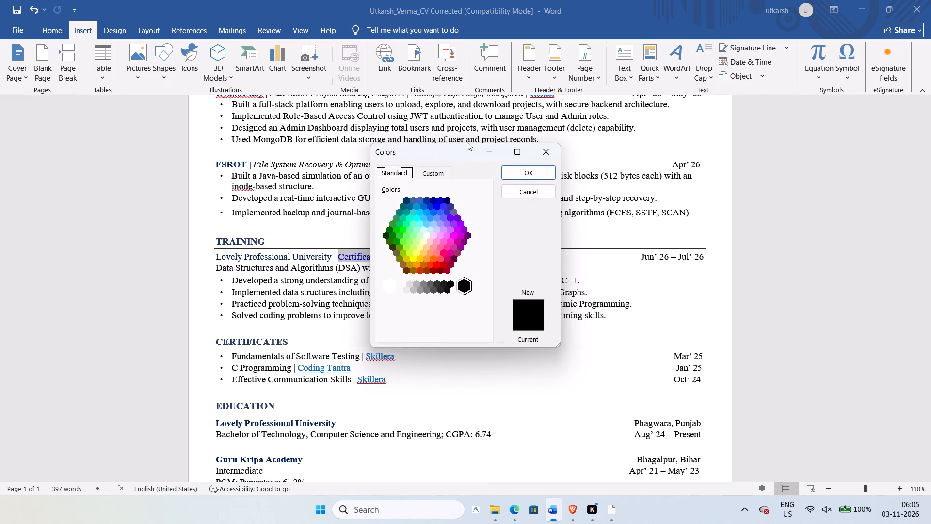
click(430, 171)
triple_click(446, 328)
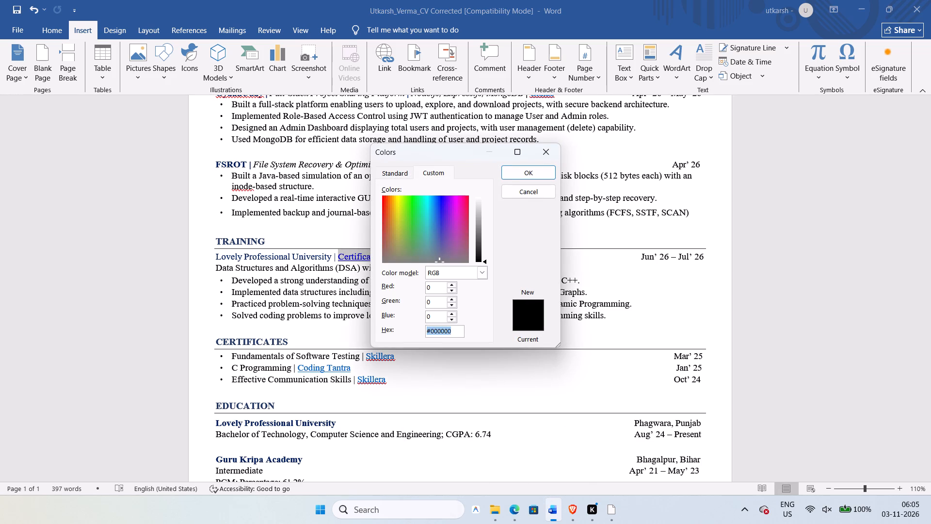
key(ctrl+v)
key(bracketright)
key(BackSpace)
key(Return)
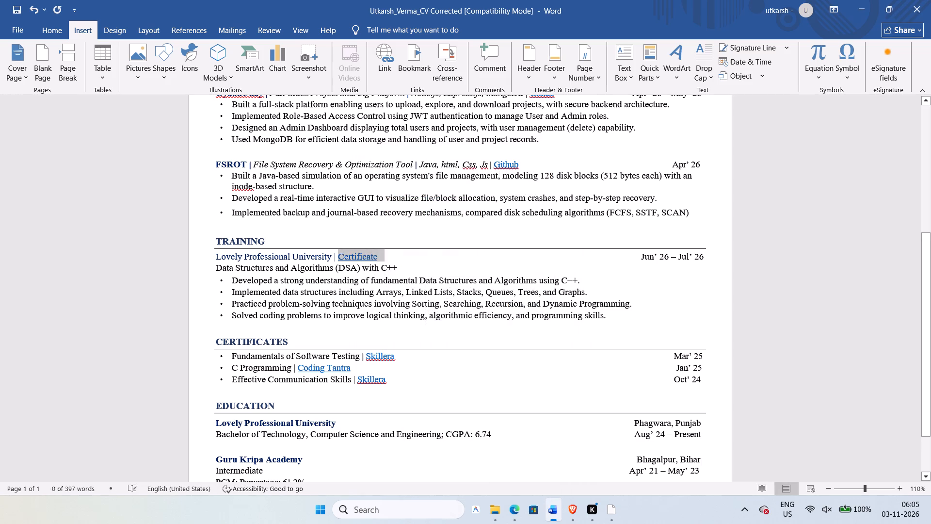
click(446, 364)
ctrl+scroll(446, 364, down, 1)
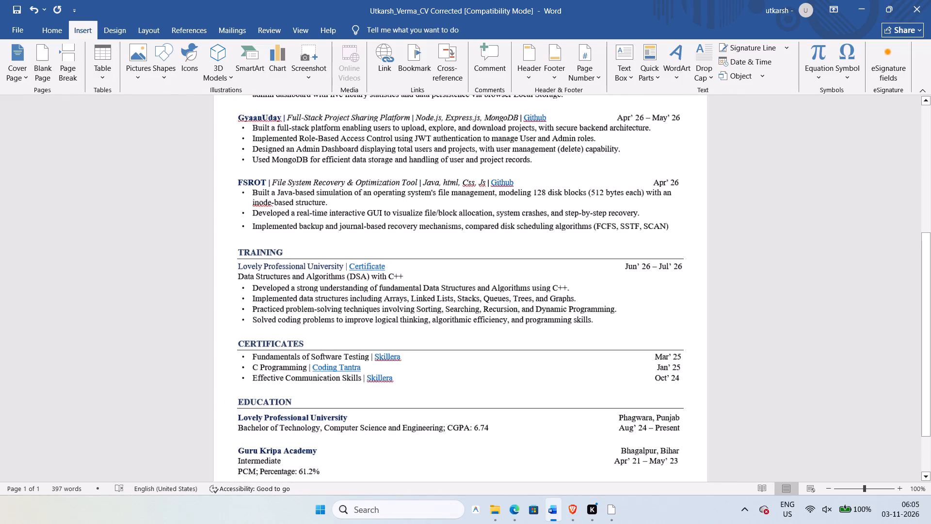
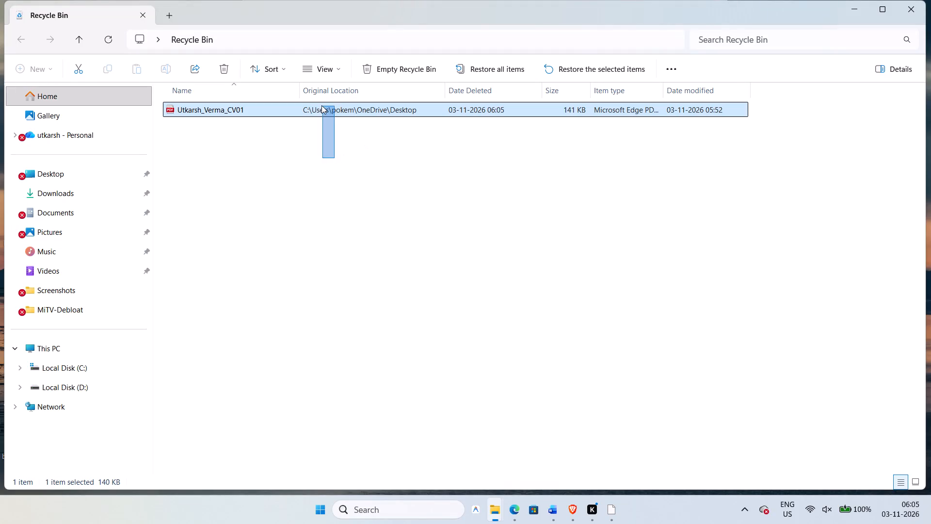
Permanently delete the selected old CV PDF from the Recycle Bin.
key(Delete)
key(Return)
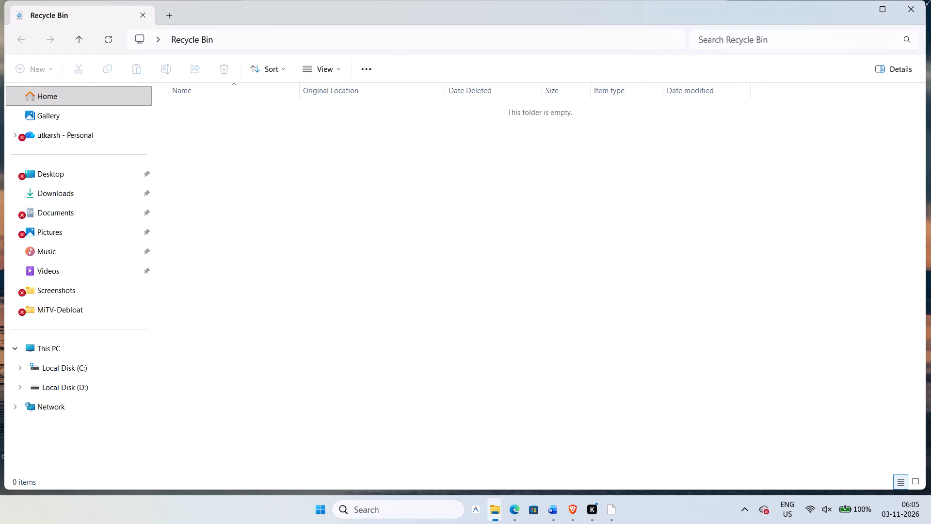
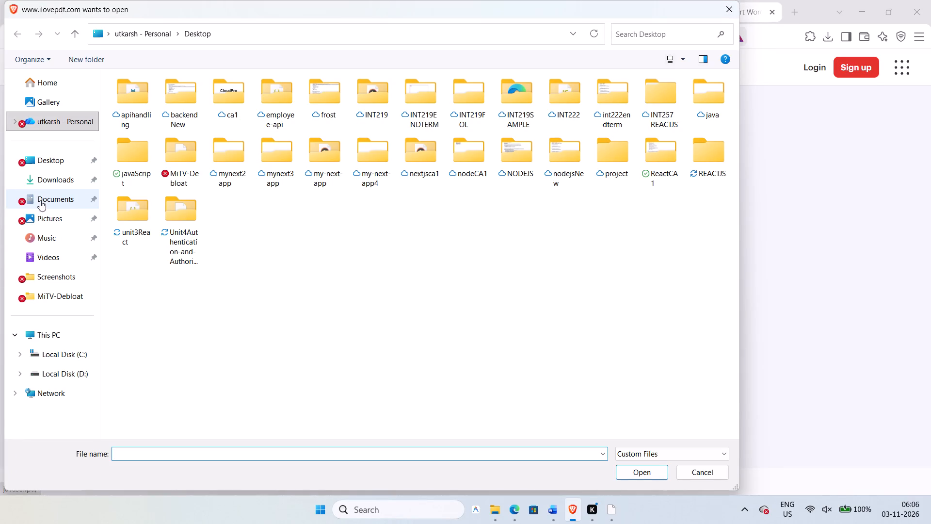
Upload the corrected CV Word document from the Downloads folder and convert it to PDF.
click(42, 193)
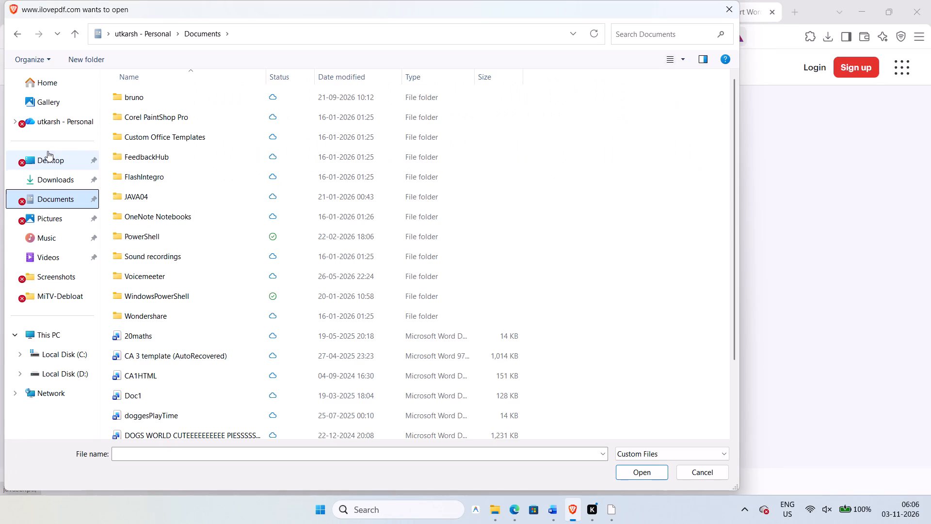
click(733, 11)
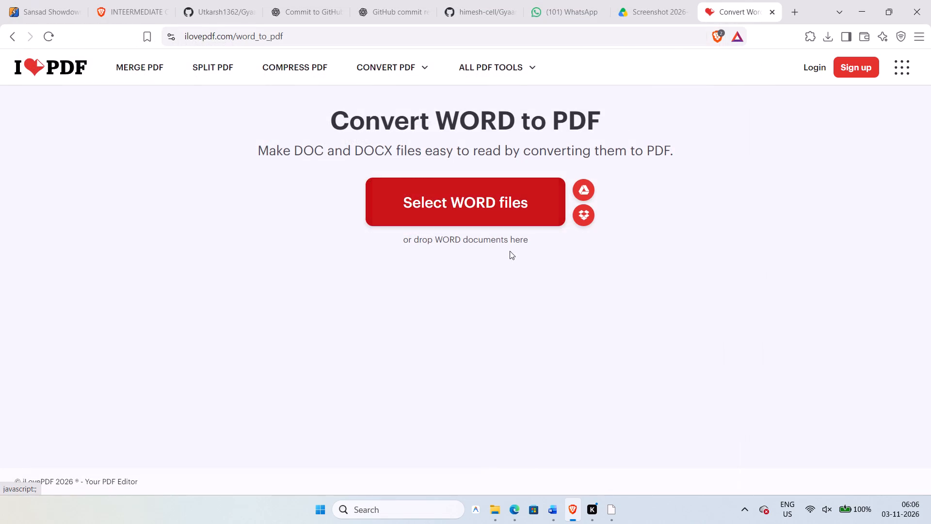
click(457, 209)
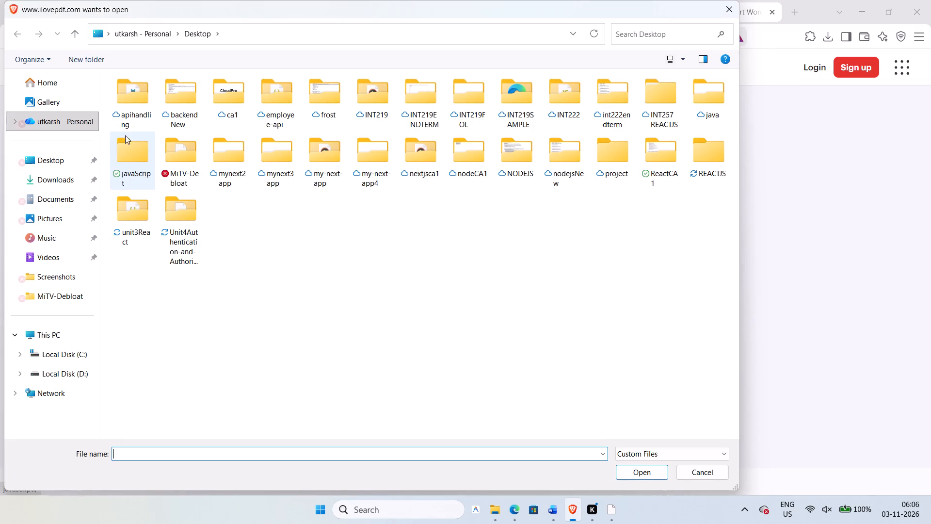
click(49, 154)
click(72, 167)
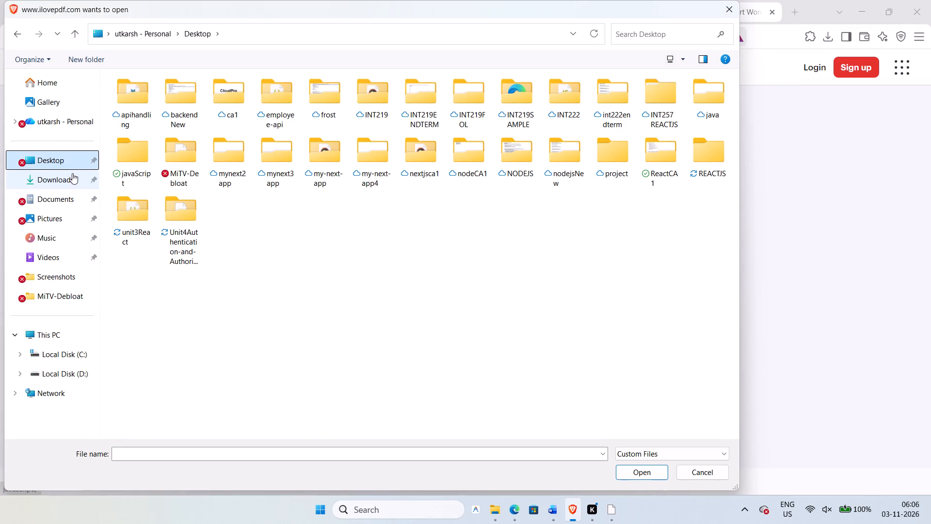
click(74, 178)
click(128, 110)
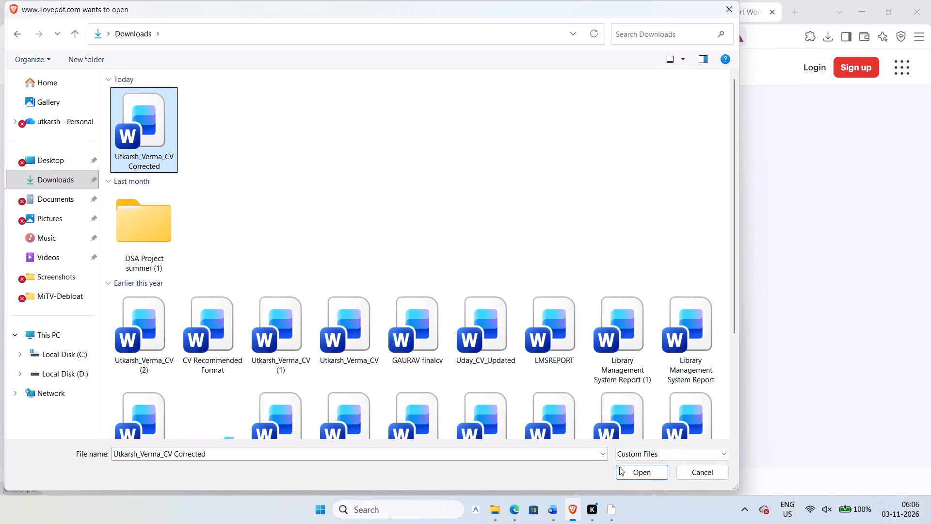
click(639, 472)
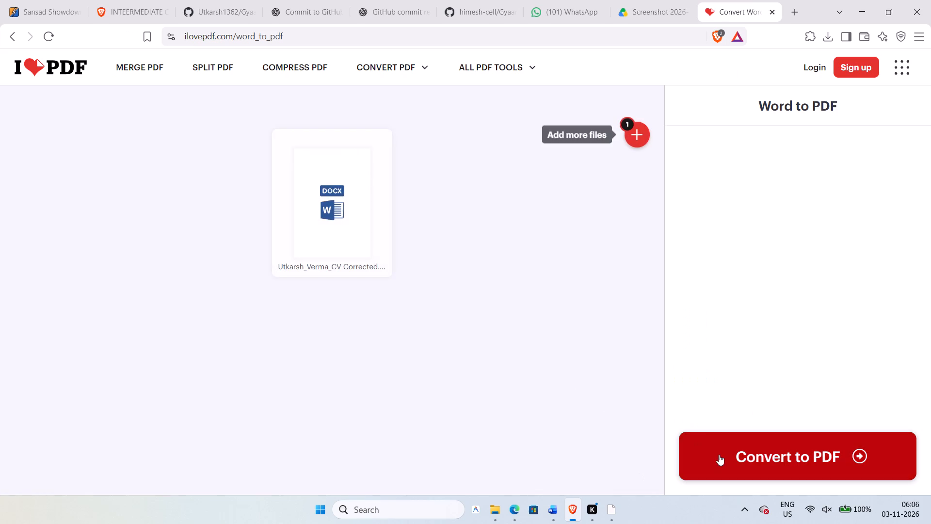
click(749, 474)
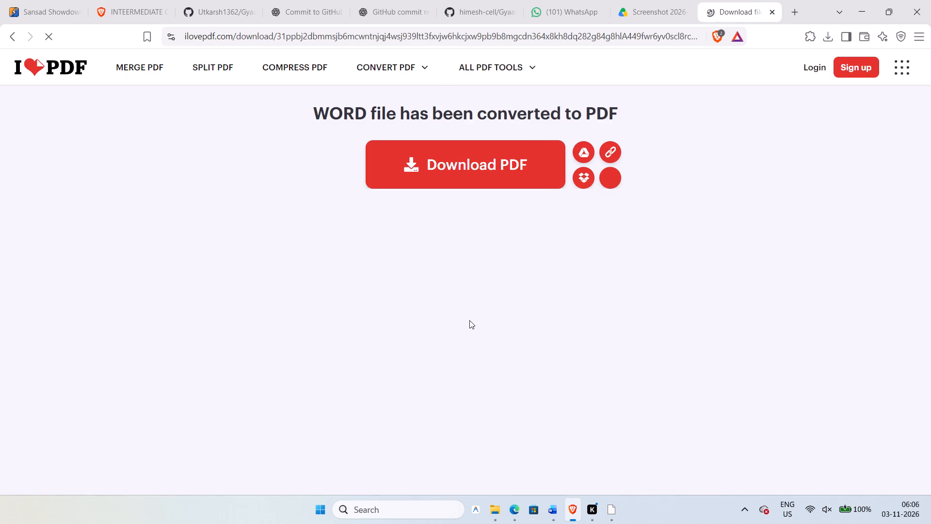
Download the converted PDF to the Desktop, reusing the existing PDF file name that starts with "CV_".
click(391, 183)
click(391, 183)
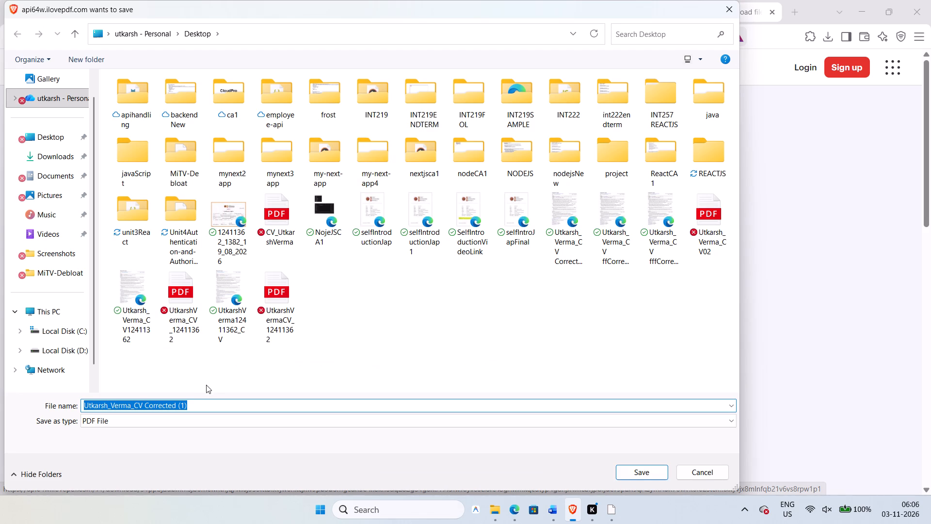
click(203, 397)
key(Print)
key(BackSpace)
key(BackSpace)
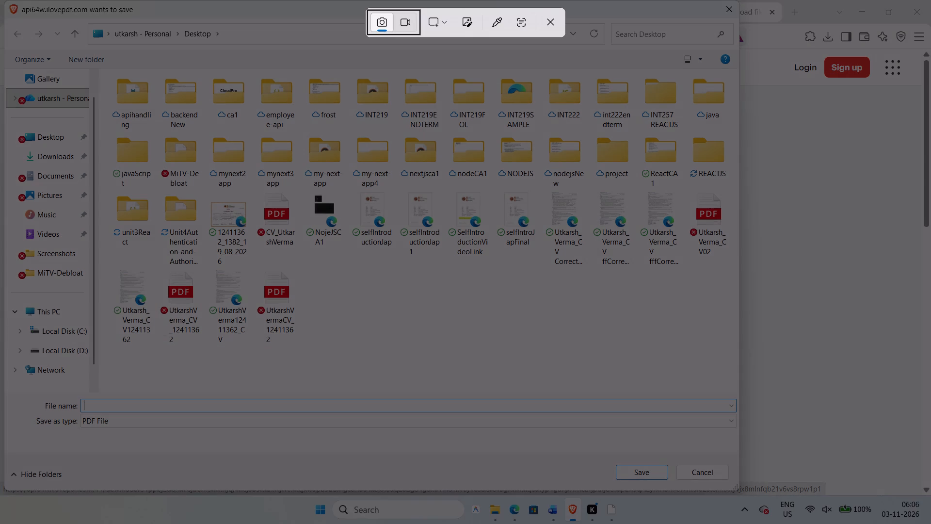
click(549, 26)
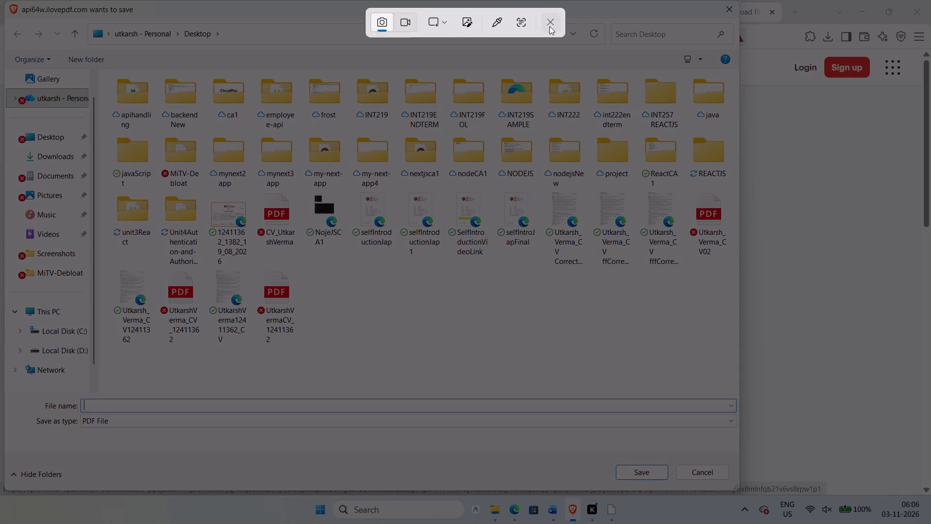
text(CV)
key(shift+underscore)
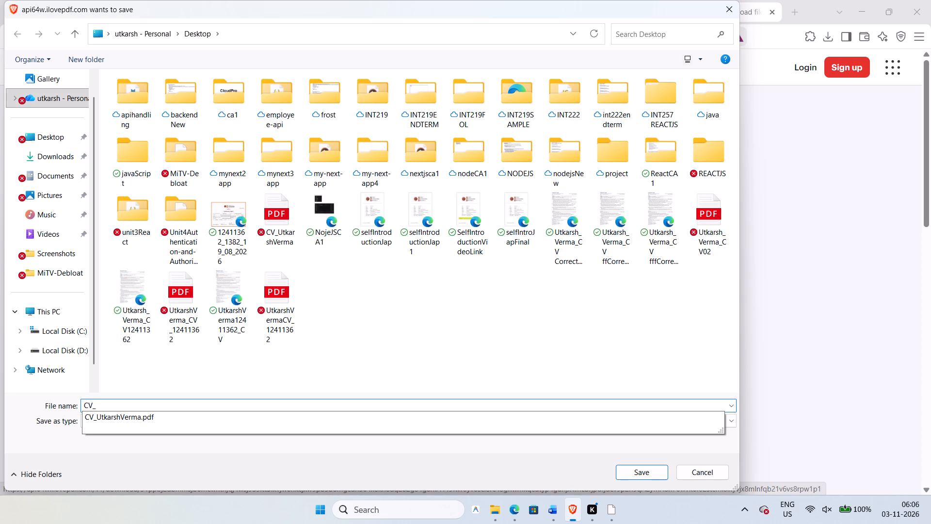
click(108, 420)
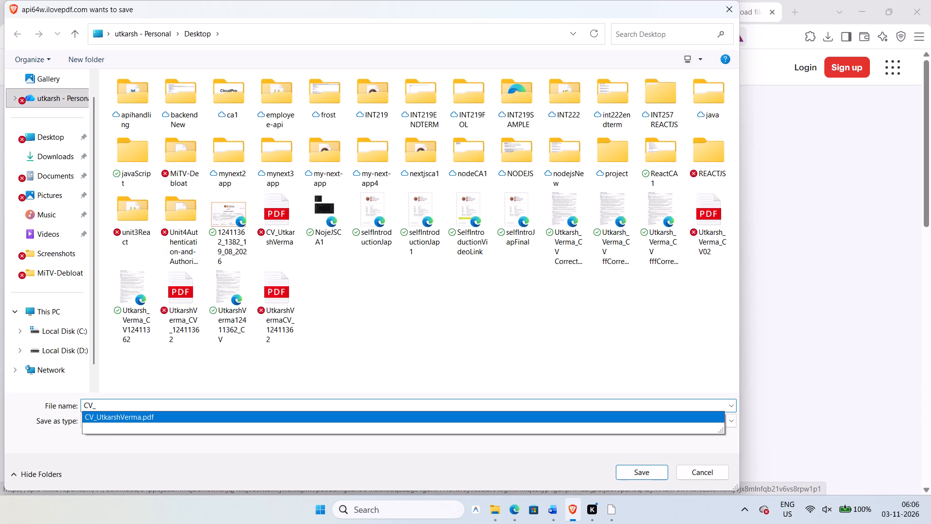
click(149, 408)
click(618, 471)
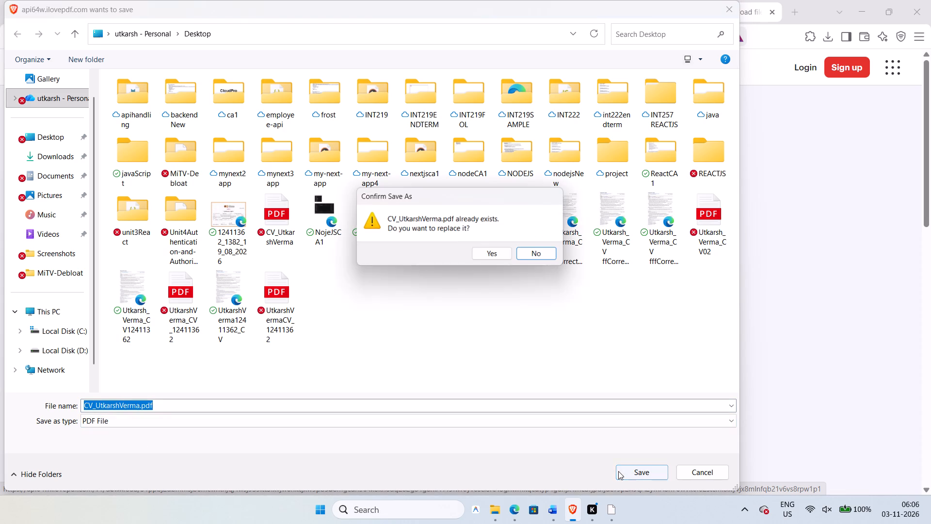
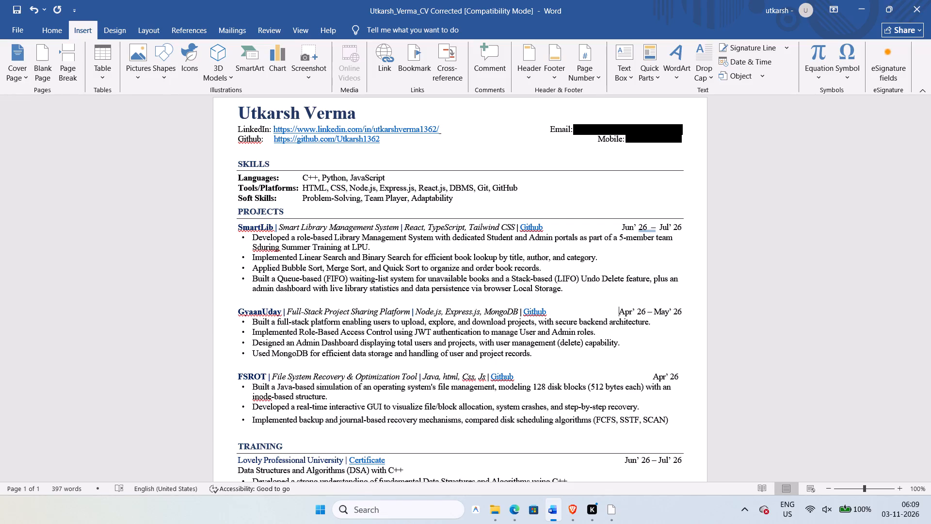
Add one space before the FSROT project's date Apr' 26 to align it with the other project dates.
click(652, 379)
key(space)
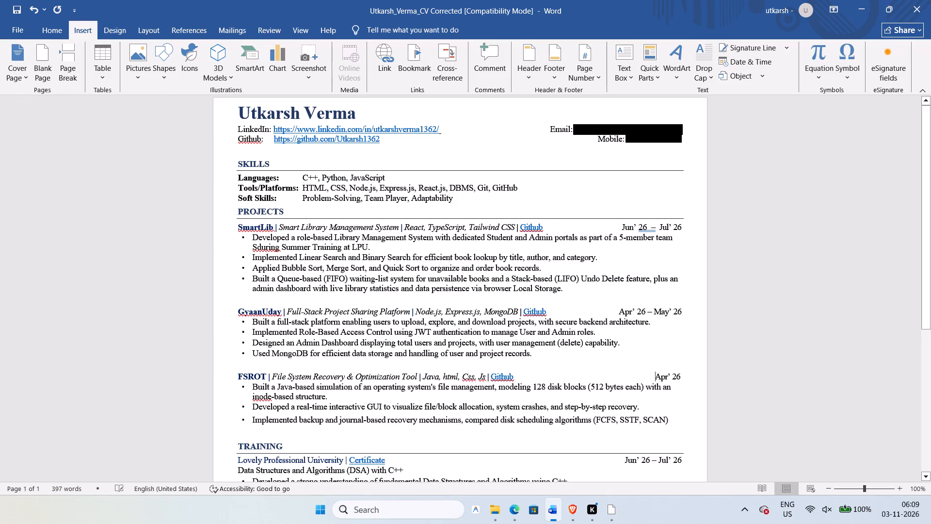
Check the date alignment and layout of the CV from the Projects section down to the end of Education.
scroll(672, 418, down, 2)
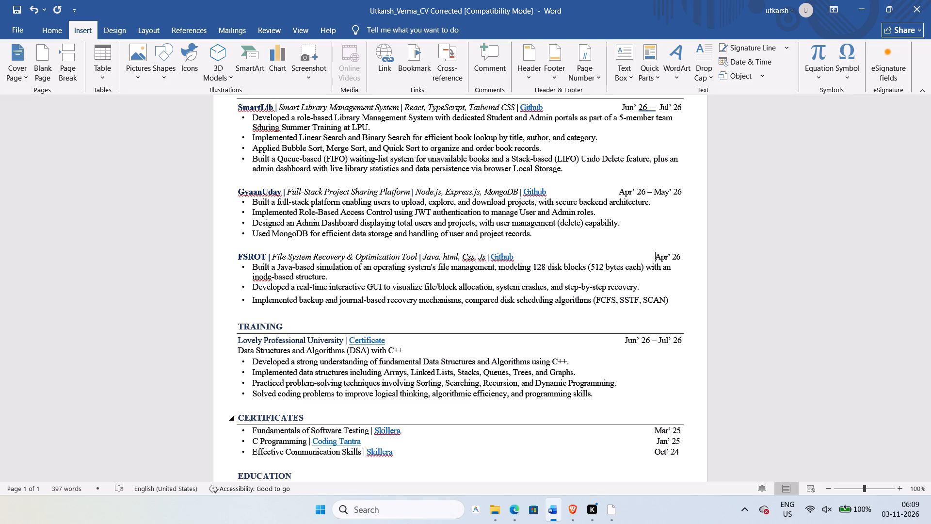
scroll(656, 436, down, 1)
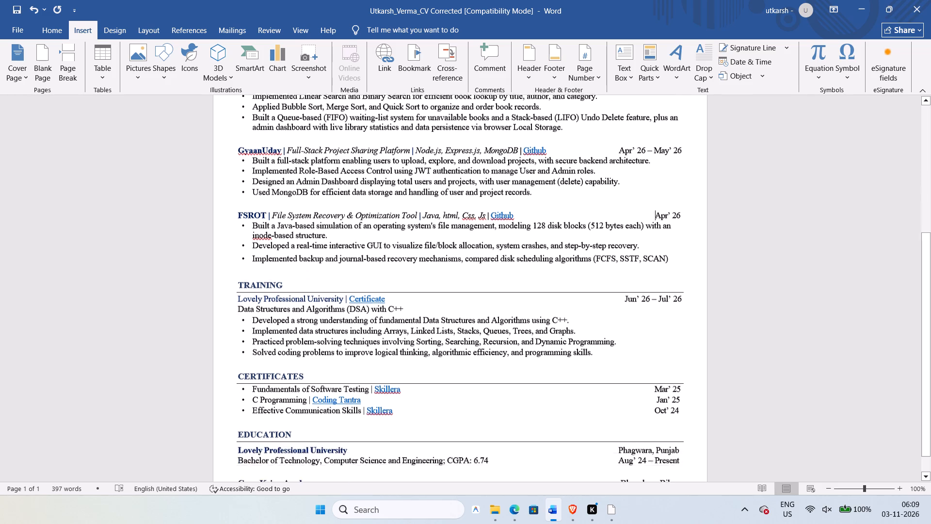
scroll(656, 436, down, 1)
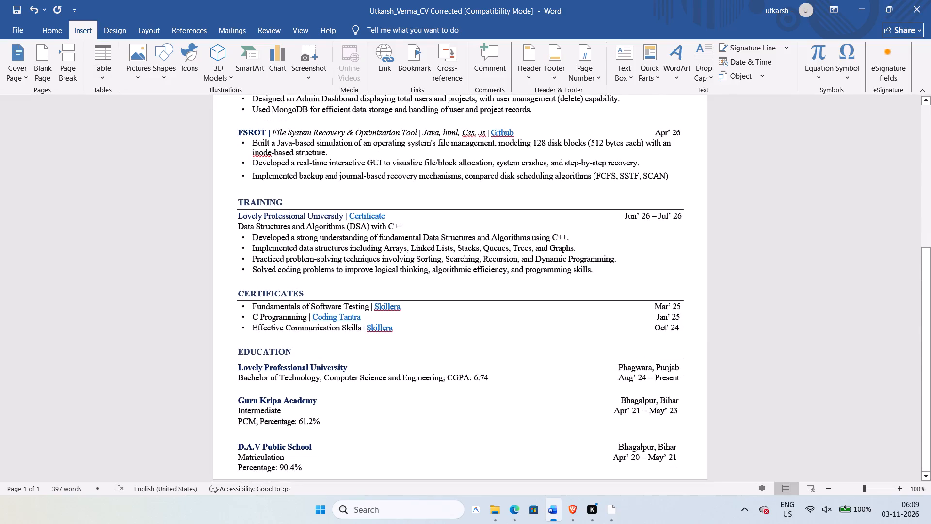
scroll(656, 436, up, 1)
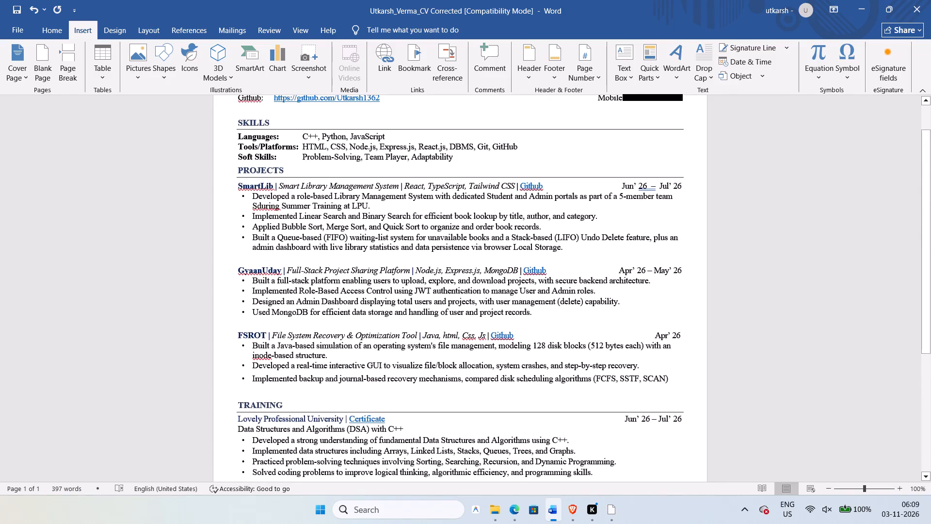
scroll(656, 436, down, 3)
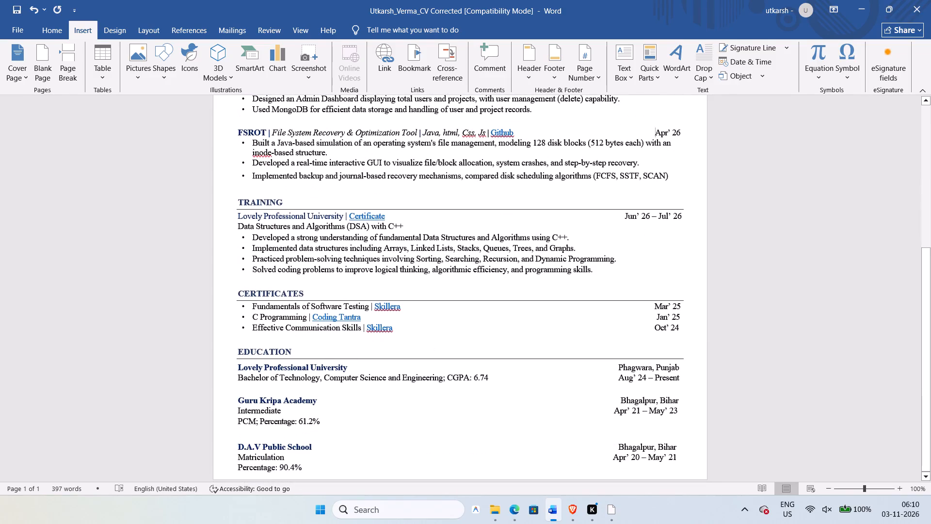
scroll(656, 436, down, 1)
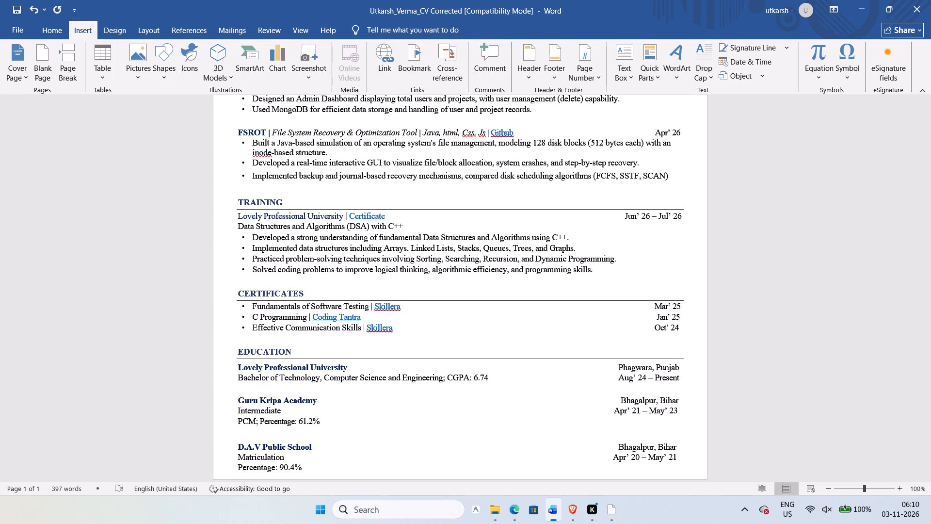
right_click(930, 0)
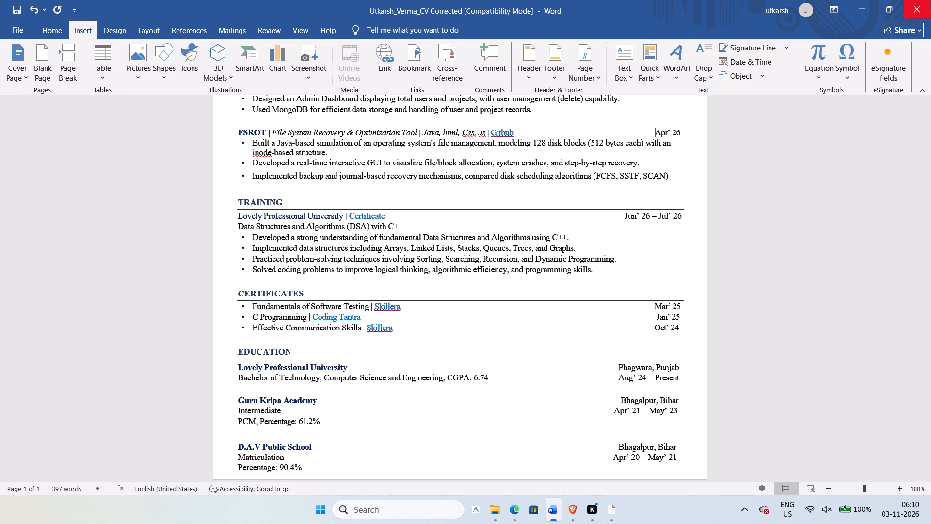